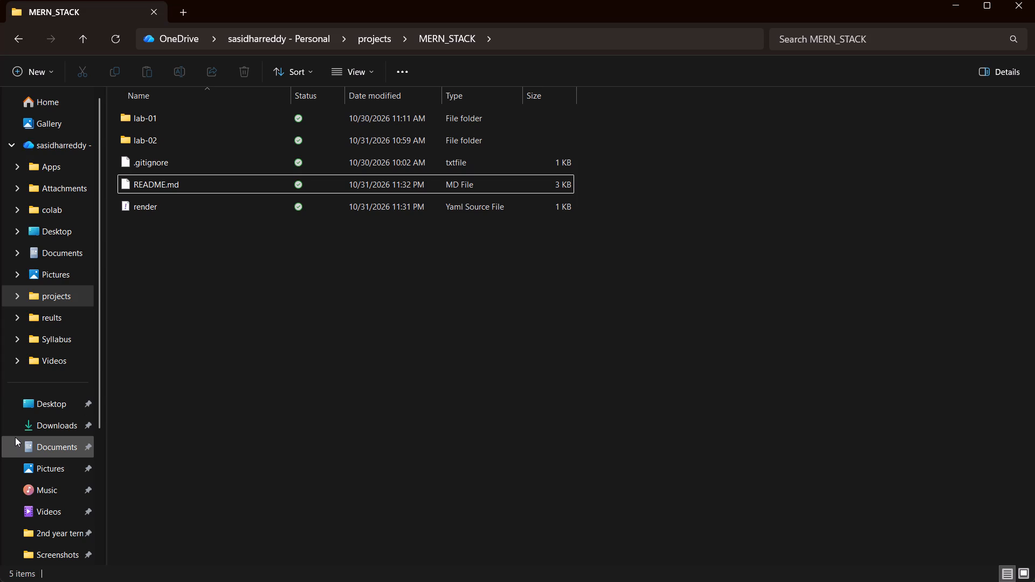
# Open Lab_01_Report_FDS_Formatted from the Downloads folder in Word and enable editing.
pyautogui.click(14, 419)
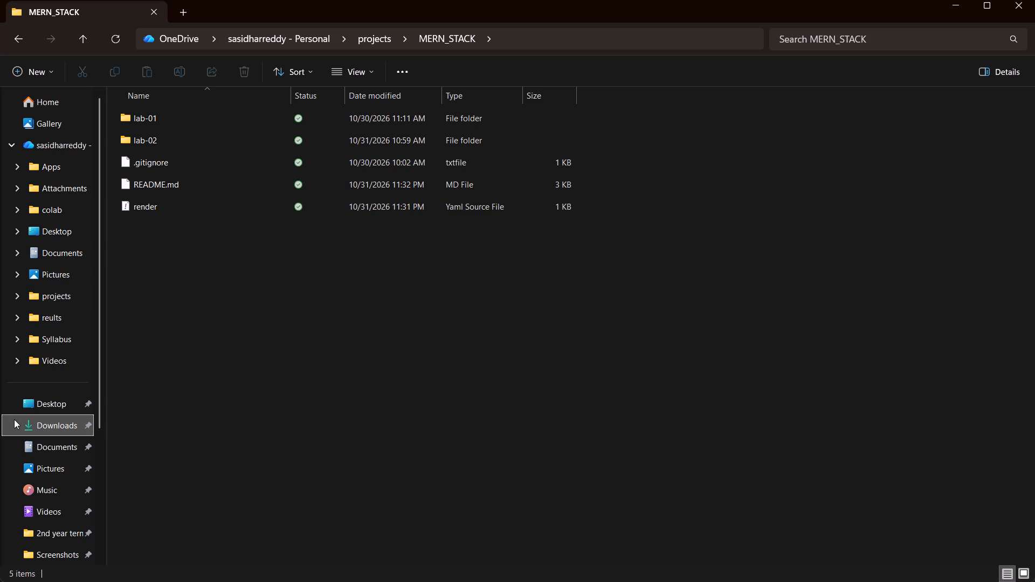
pyautogui.click(64, 427)
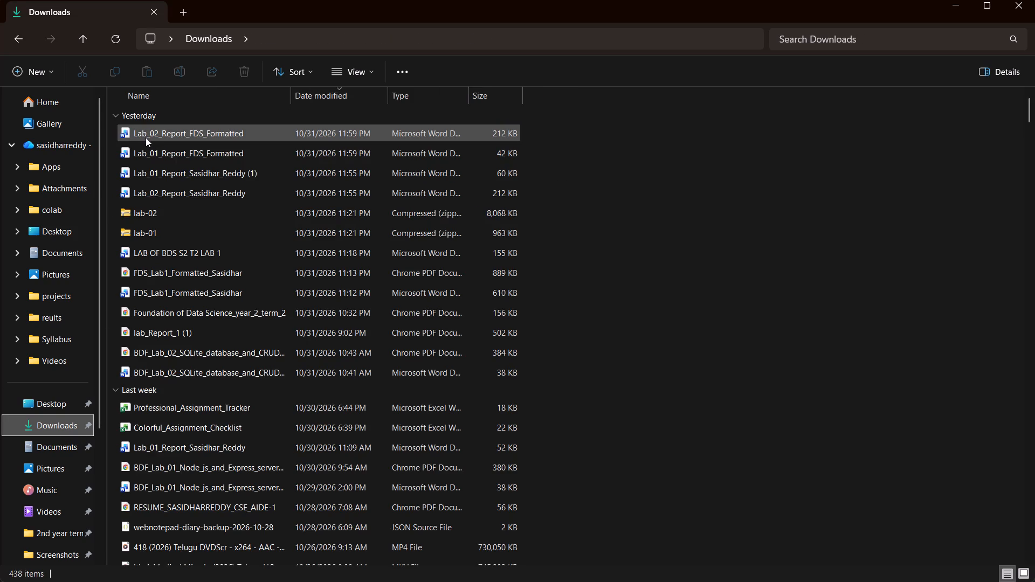
pyautogui.doubleClick(148, 154)
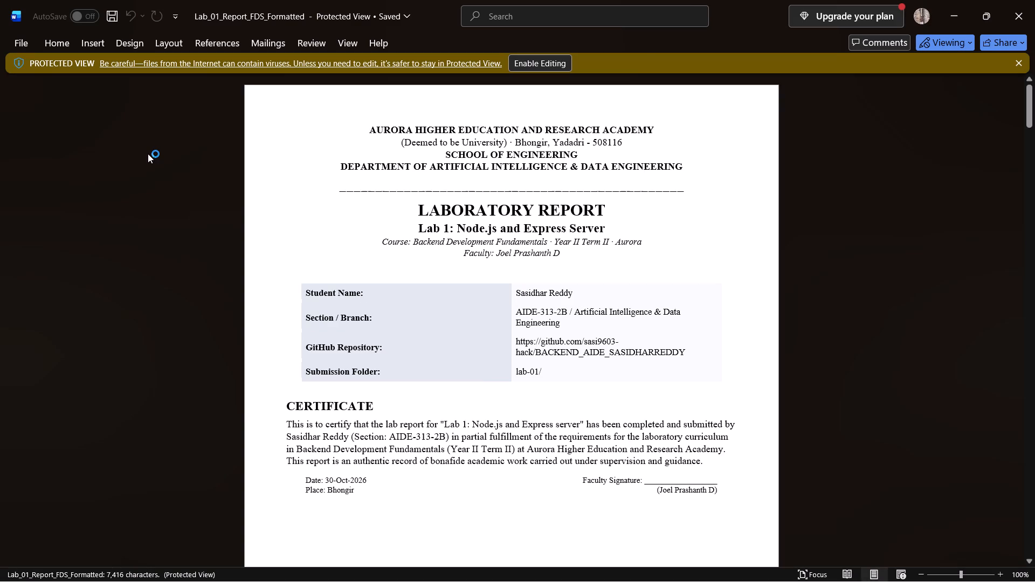
pyautogui.click(565, 60)
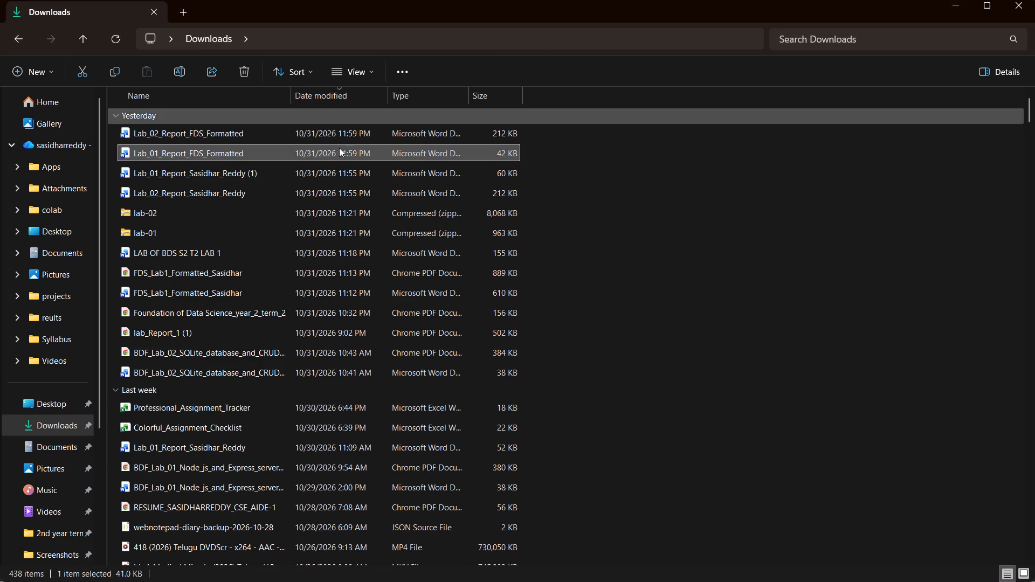
# Open the formatted FDS Lab 1 Word document from Downloads and copy its banner, report title and both information tables.
pyautogui.doubleClick(278, 290)
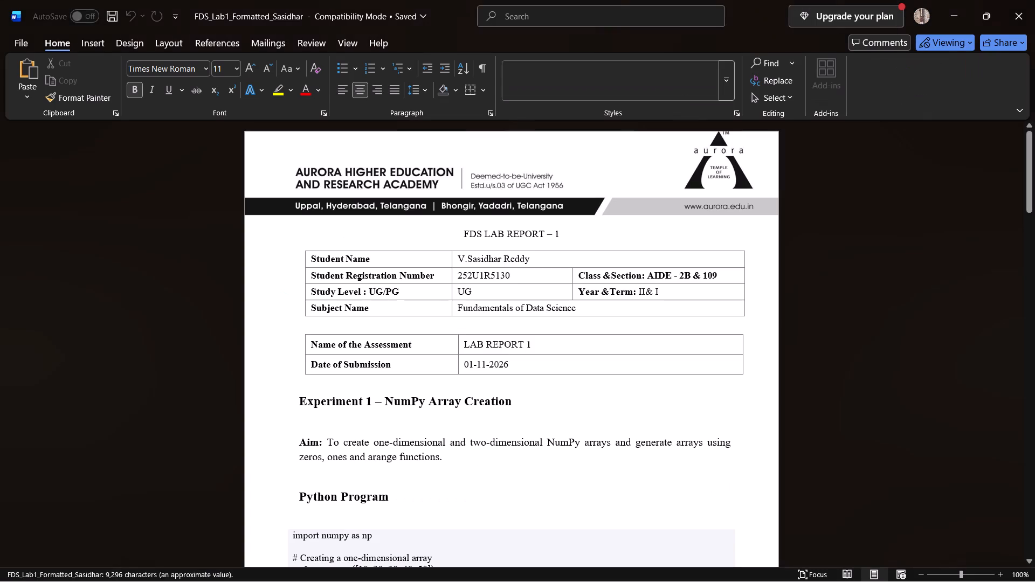
pyautogui.click(397, 201)
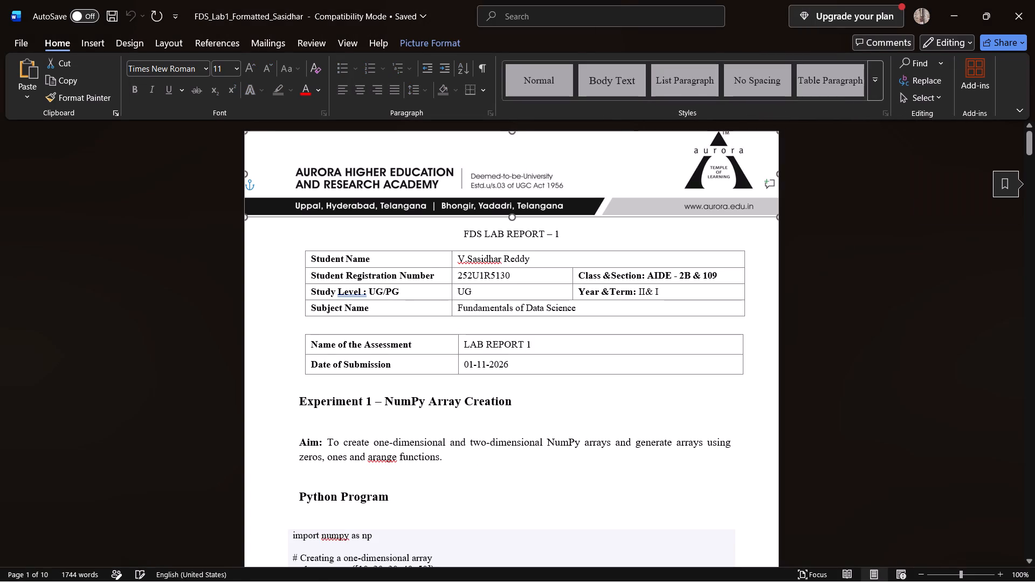
pyautogui.hotkey('ctrl', 'c')
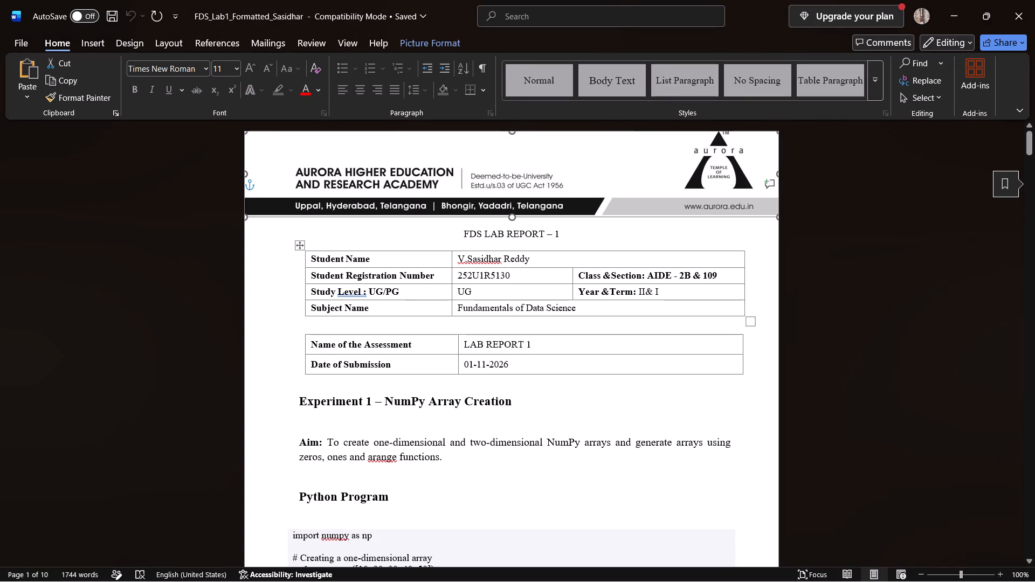
pyautogui.moveTo(753, 363); pyautogui.dragTo(644, 281)
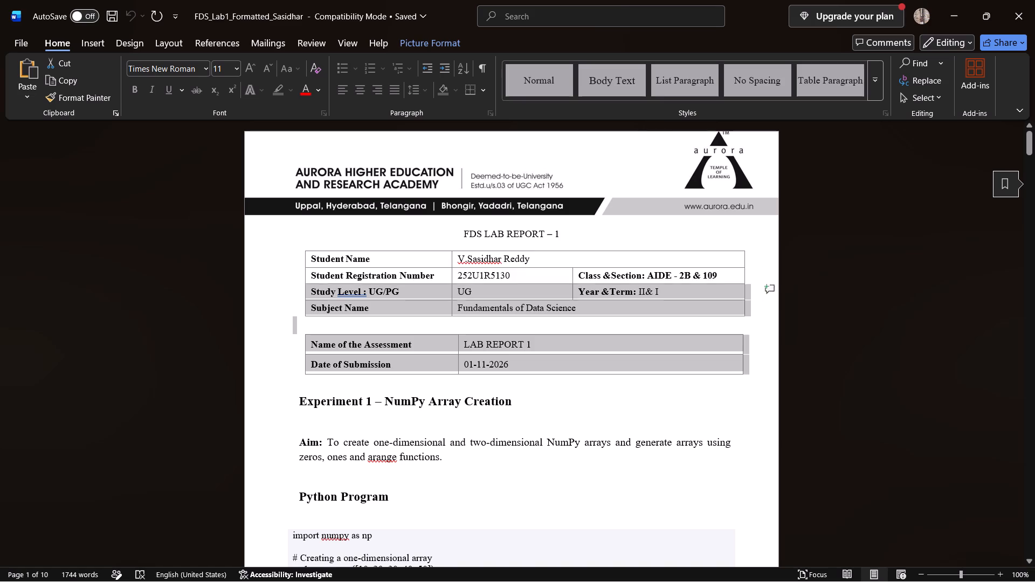
pyautogui.moveTo(644, 281); pyautogui.dragTo(439, 151)
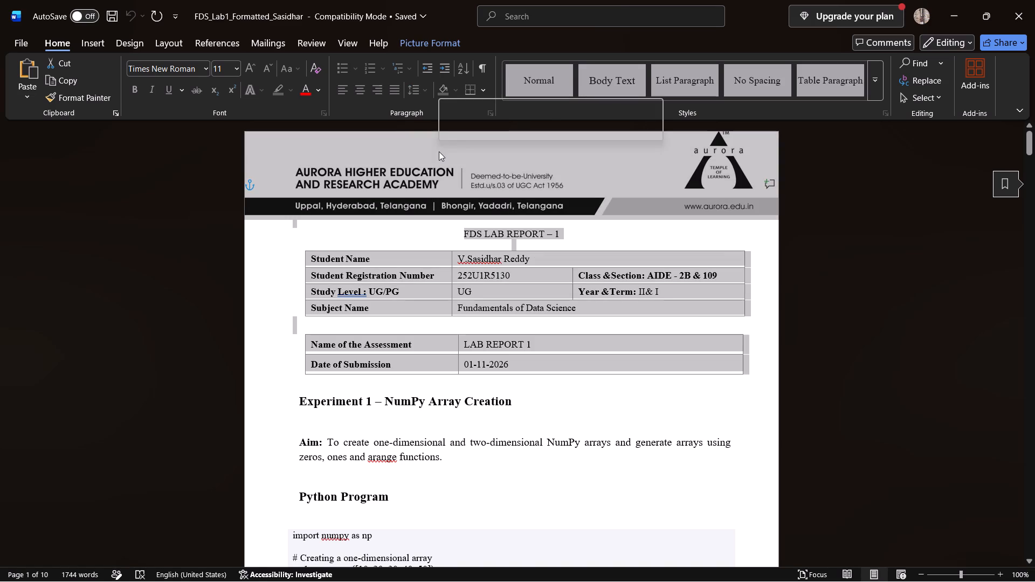
pyautogui.hotkey('ctrl', 'c')
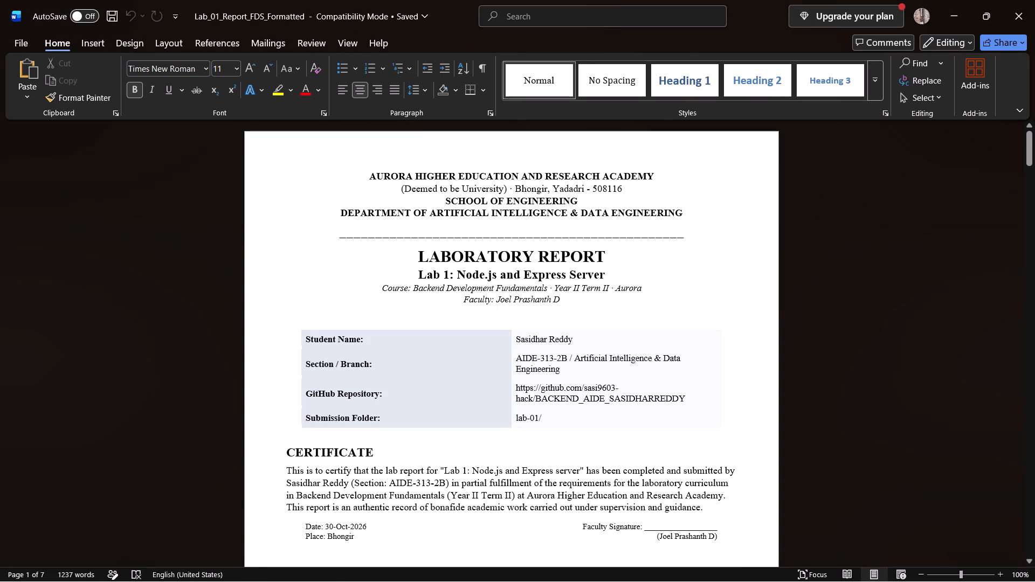
# Replace the Lab 1 report's heading block, from the academy name to the faculty line, with the copied FDS banner, title and tables.
pyautogui.click(585, 295)
pyautogui.moveTo(585, 295); pyautogui.dragTo(307, 148)
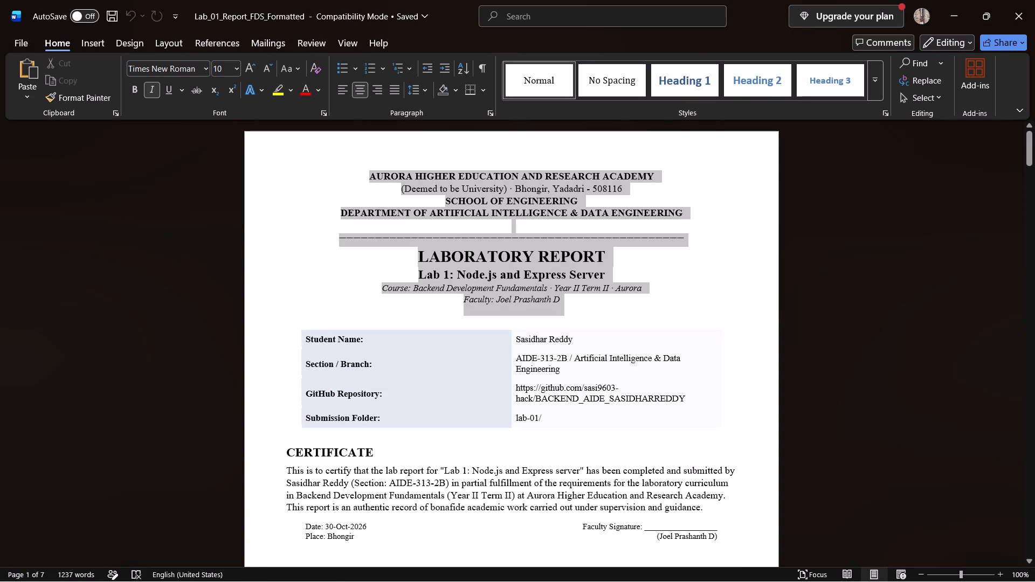
pyautogui.moveTo(307, 148); pyautogui.dragTo(297, 147)
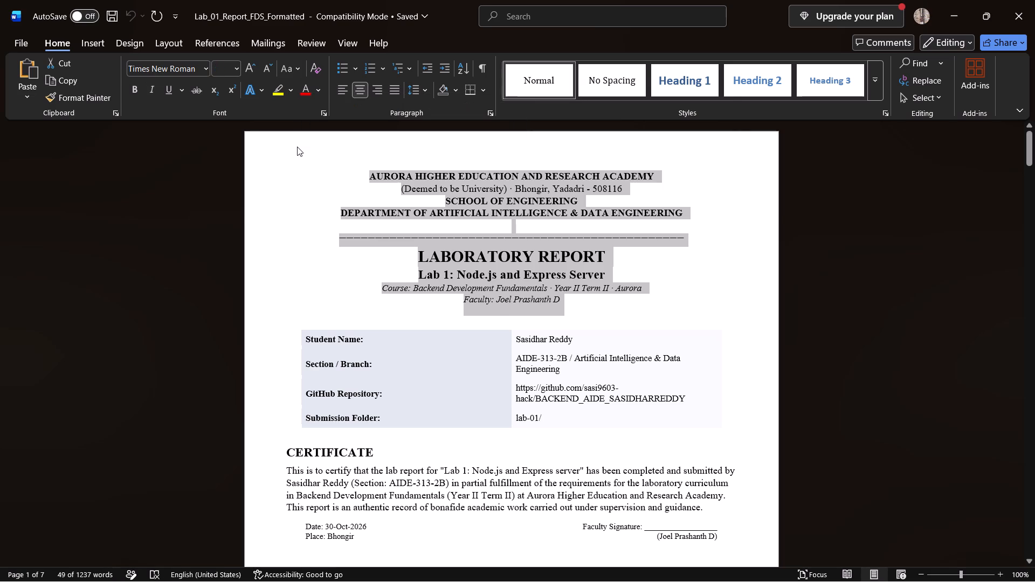
pyautogui.hotkey('ctrl', 'v')
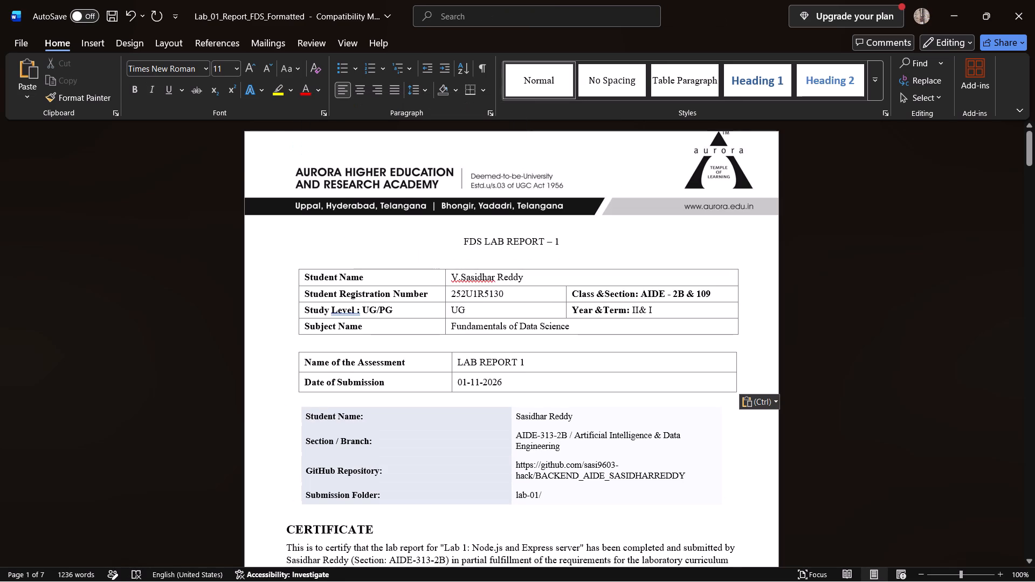
# Delete the entire shaded table listing student name, section, GitHub repository and submission folder, above the CERTIFICATE heading.
pyautogui.scroll(-2, 297, 147)
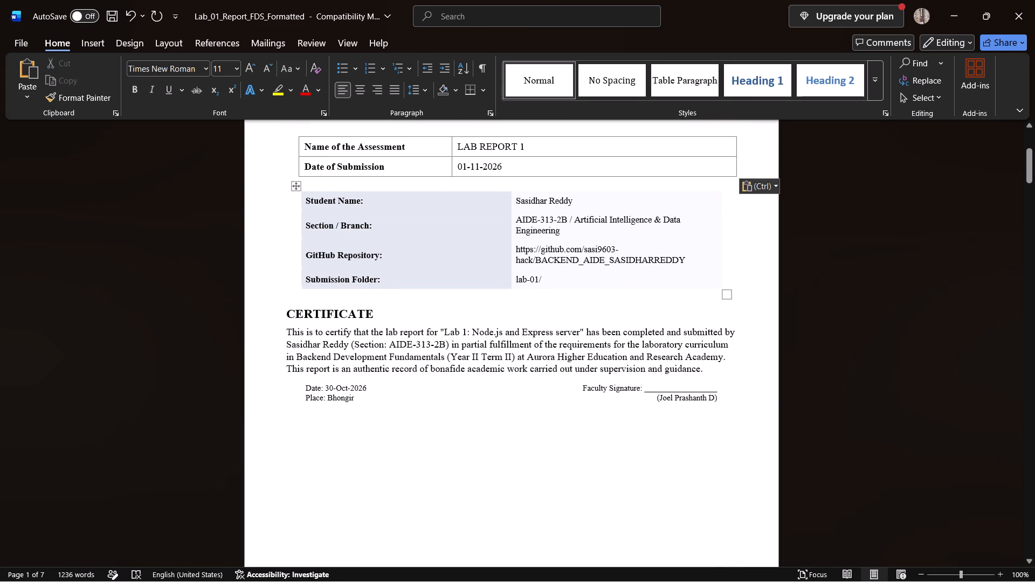
pyautogui.click(296, 184)
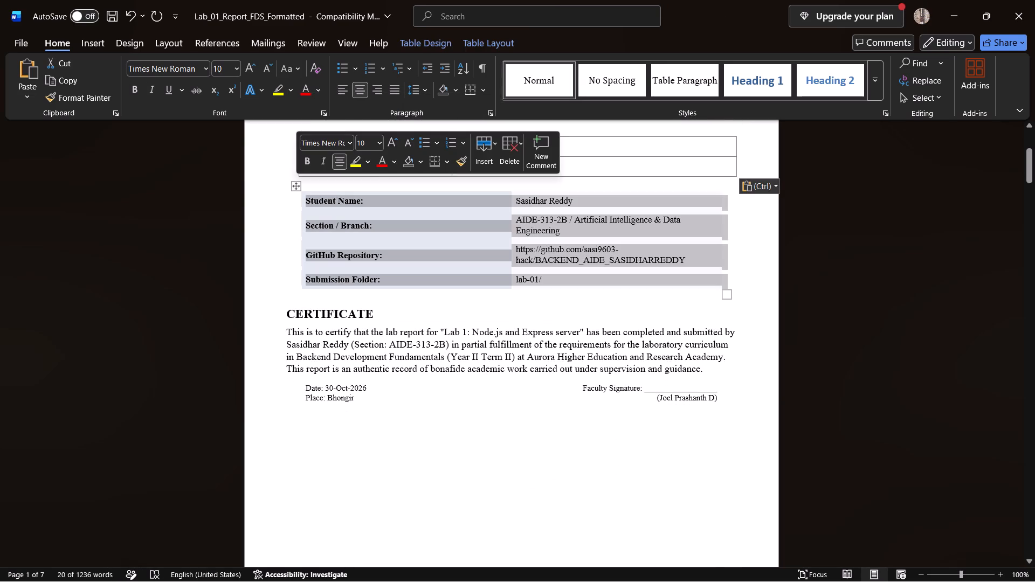
pyautogui.press('Delete')
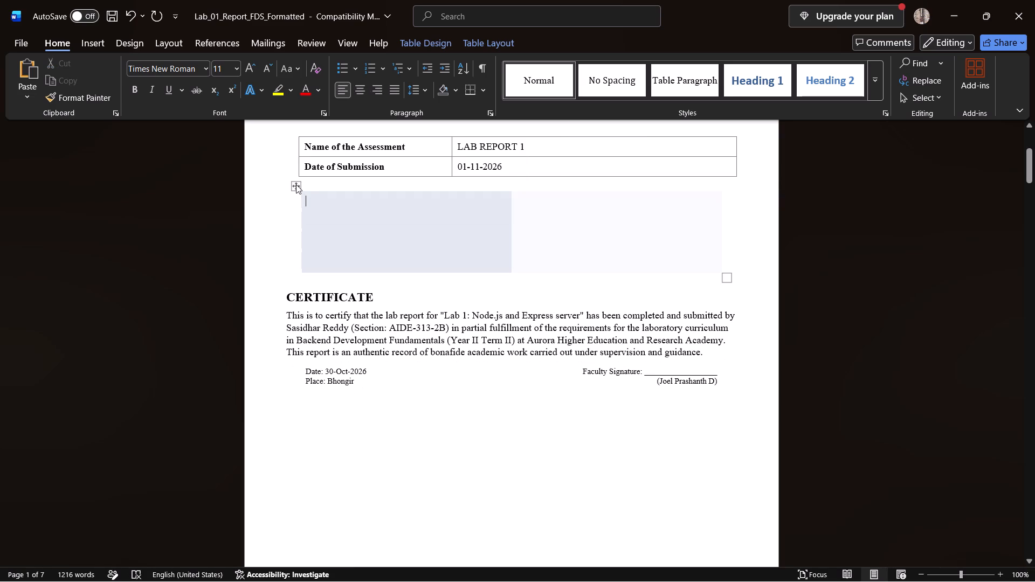
pyautogui.click(298, 191)
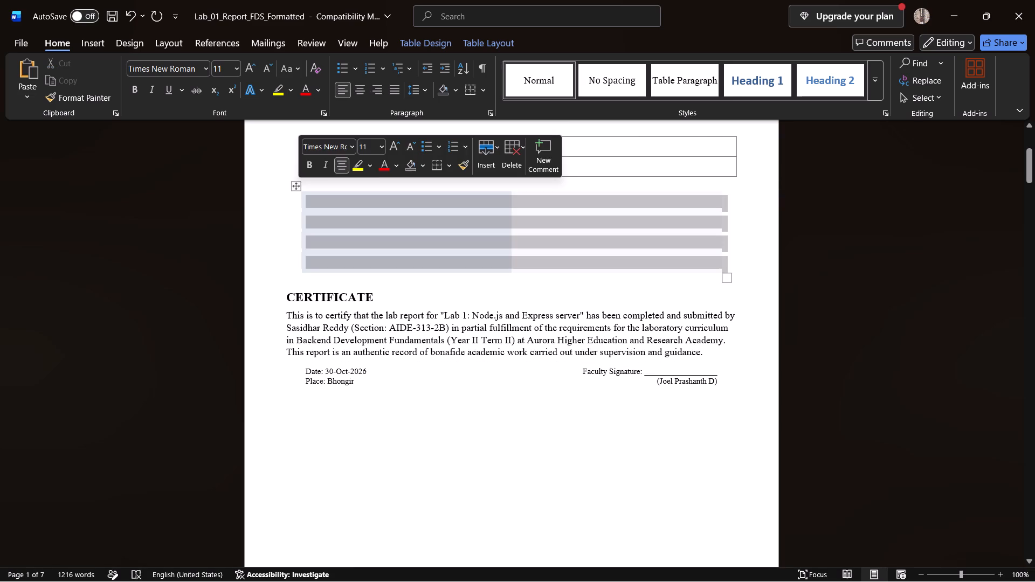
pyautogui.press('Delete')
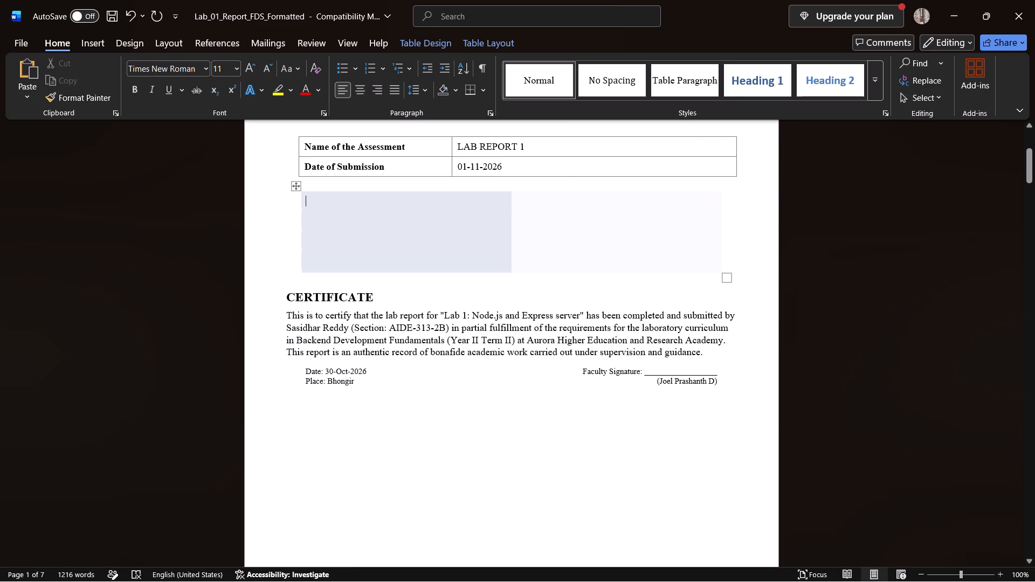
pyautogui.rightClick(298, 191)
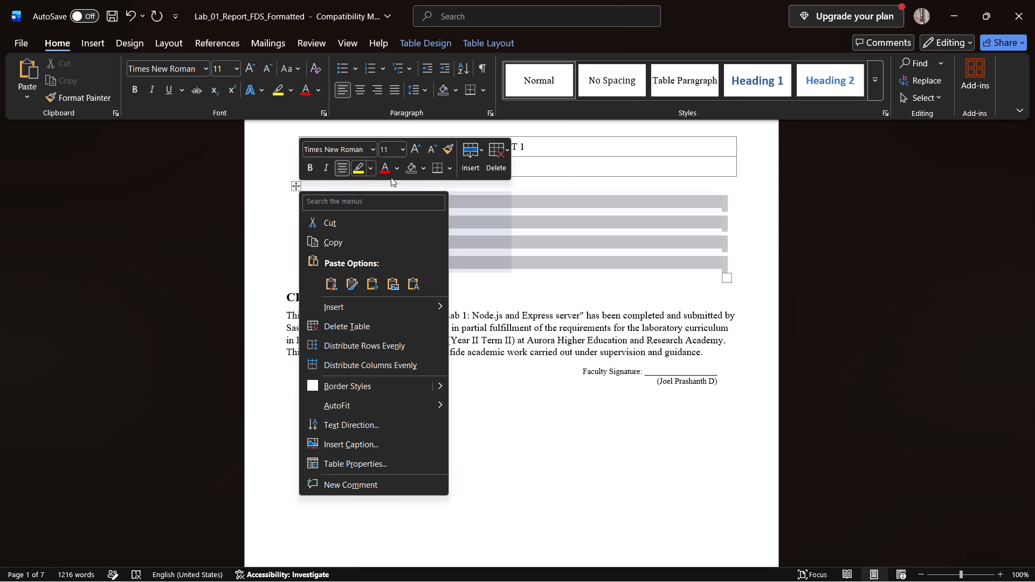
pyautogui.click(496, 161)
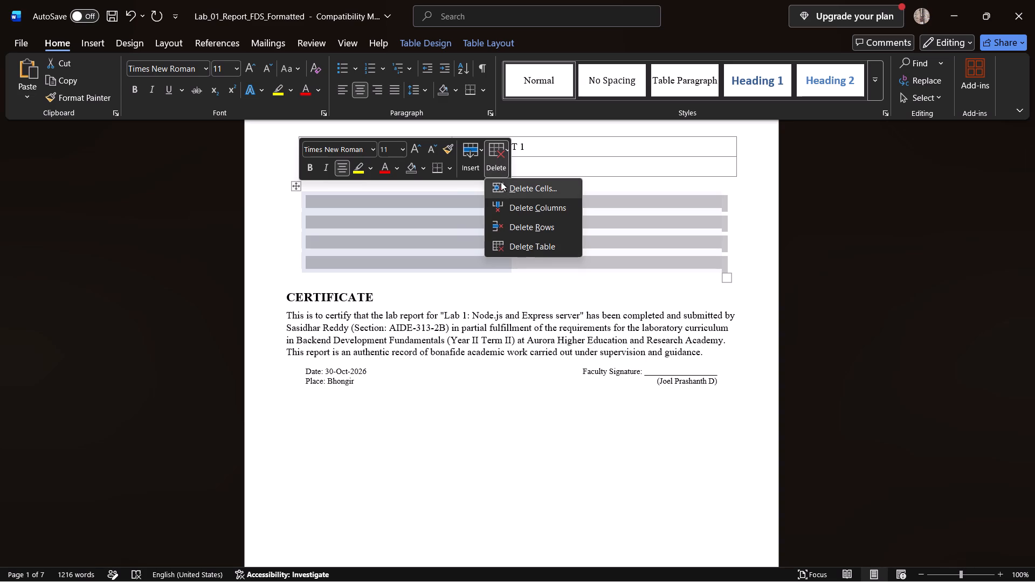
pyautogui.click(501, 185)
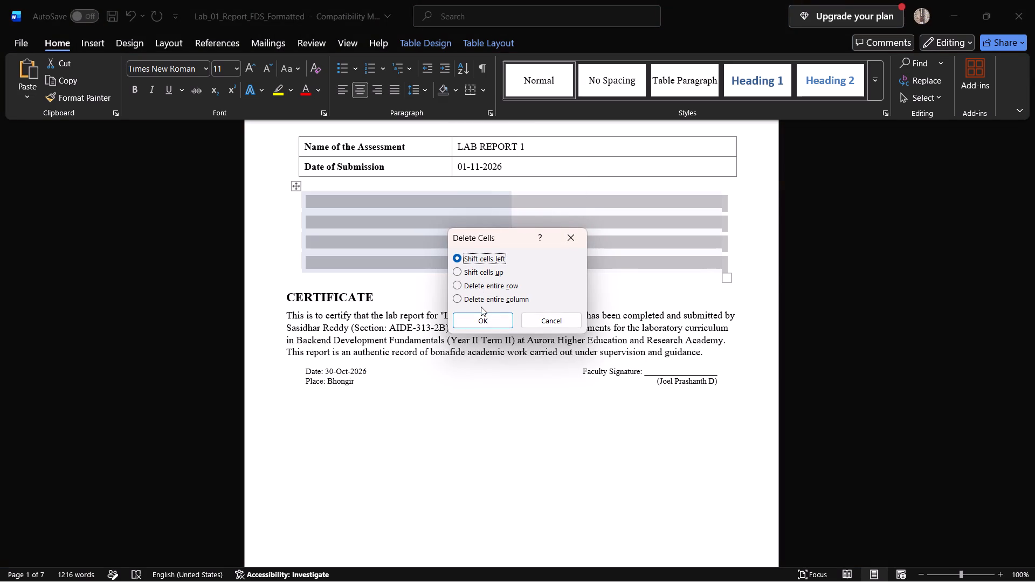
pyautogui.click(484, 314)
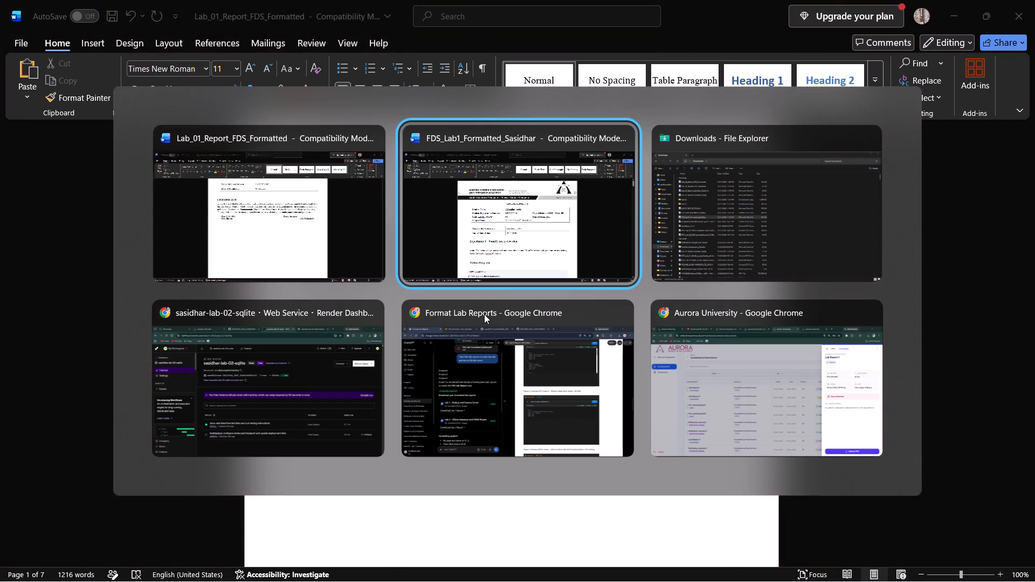
# Delete the CERTIFICATE section below the assessment table, including its heading, paragraph and the date and faculty signature block.
pyautogui.scroll(-1, 484, 314)
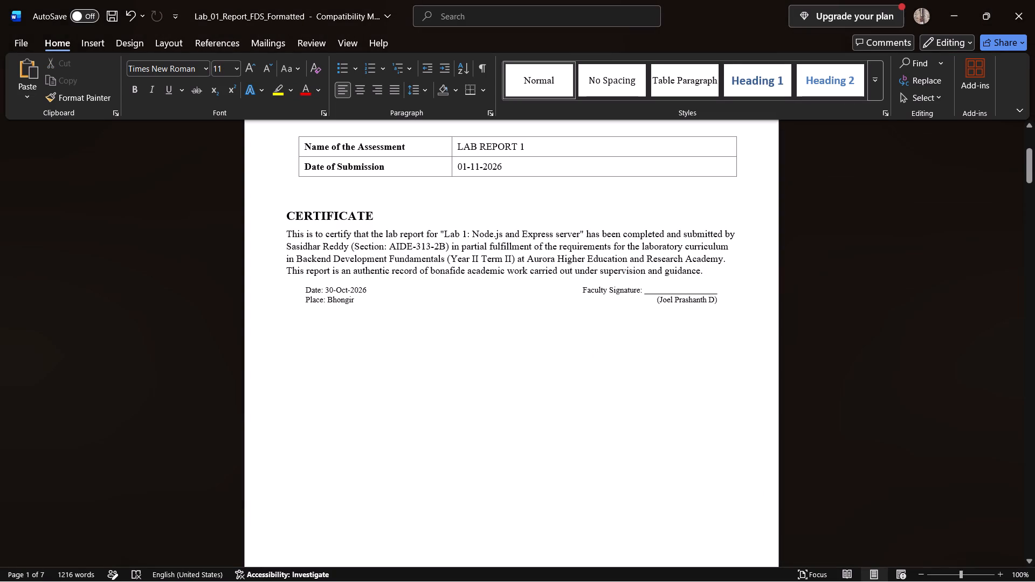
pyautogui.moveTo(298, 199); pyautogui.dragTo(320, 298)
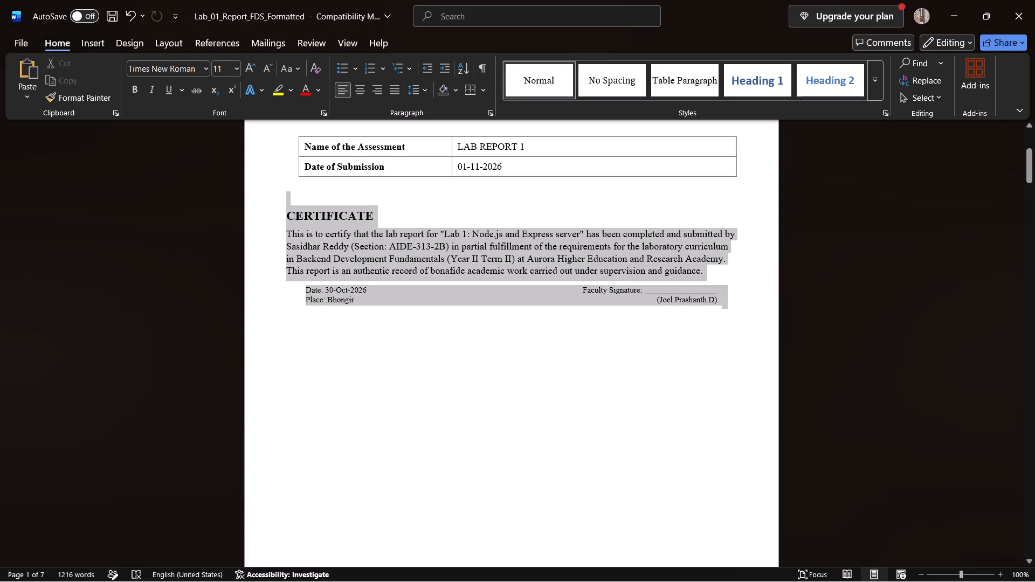
pyautogui.moveTo(320, 298); pyautogui.dragTo(327, 315)
pyautogui.press('BackSpace')
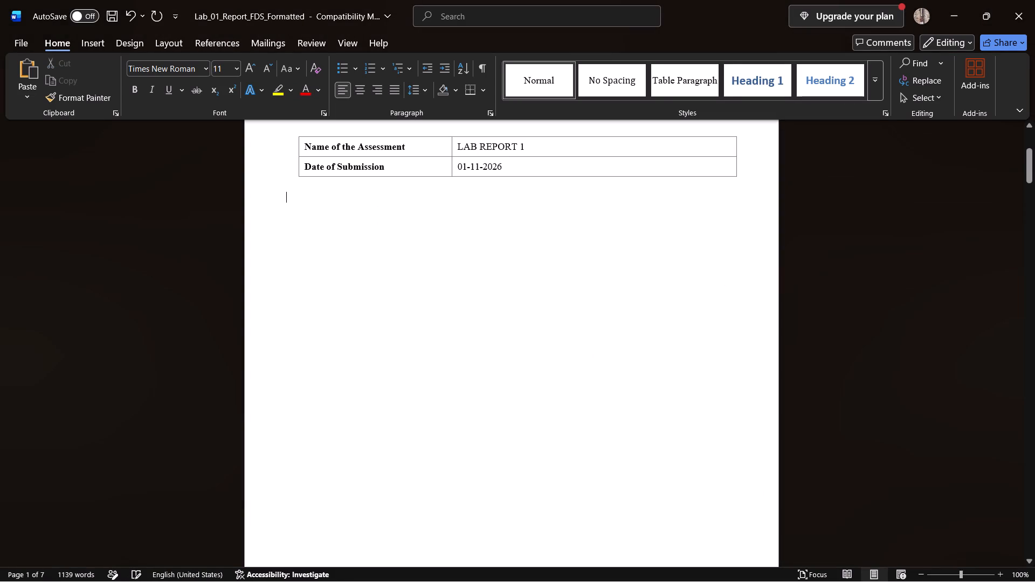
# Insert five blank lines after the package-lock.json bullet to push the "5. Task 3: Plain HTTP Server" heading onto the next page.
pyautogui.scroll(-2, 334, 214)
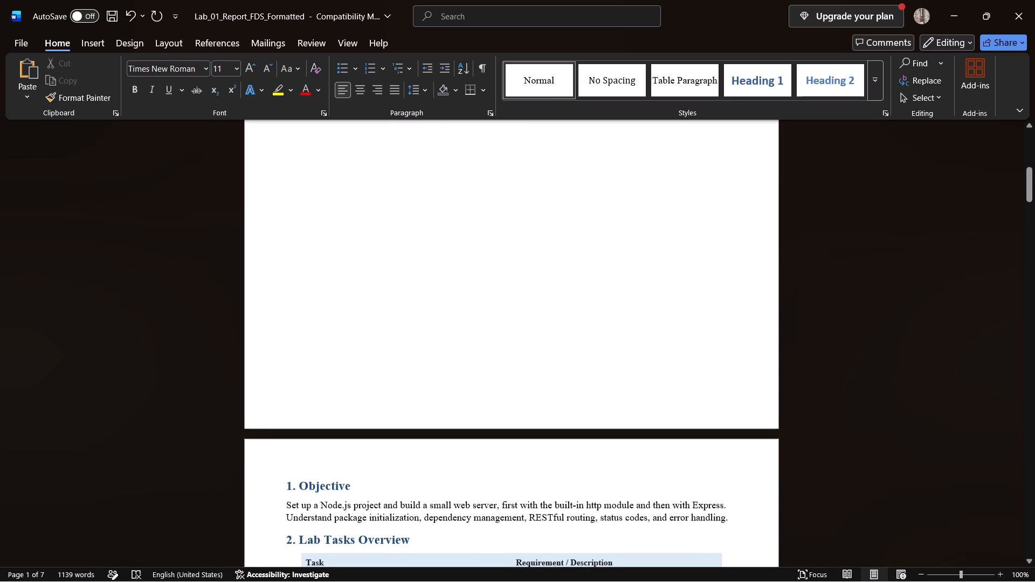
pyautogui.scroll(-2, 334, 214)
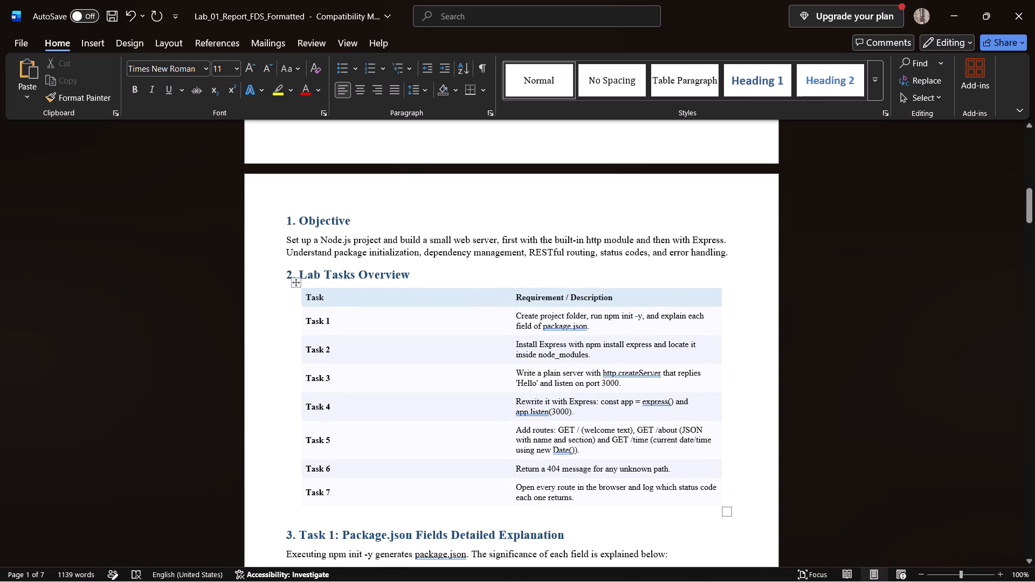
pyautogui.scroll(-1, 568, 325)
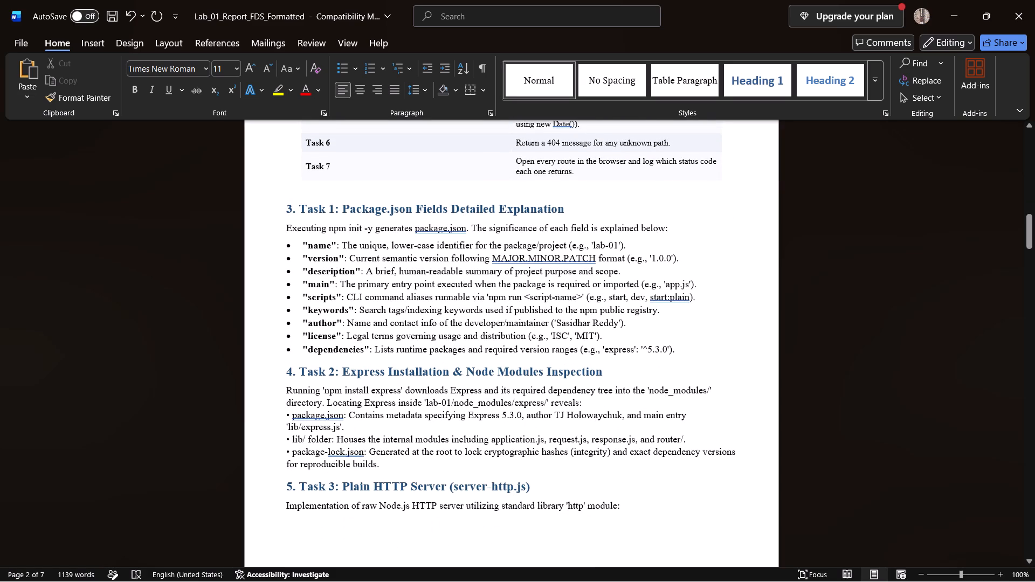
pyautogui.scroll(-3, 583, 197)
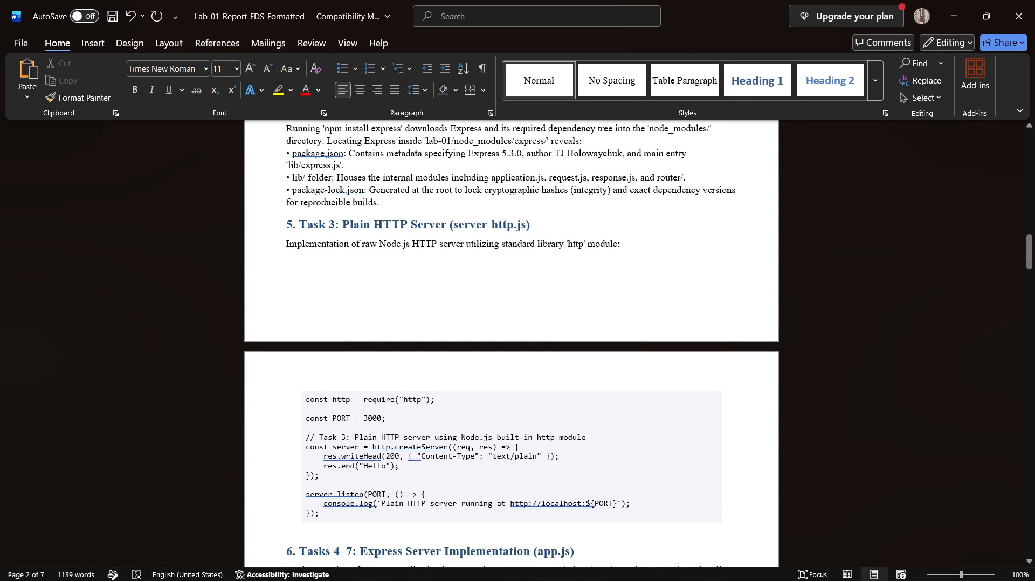
pyautogui.click(484, 209)
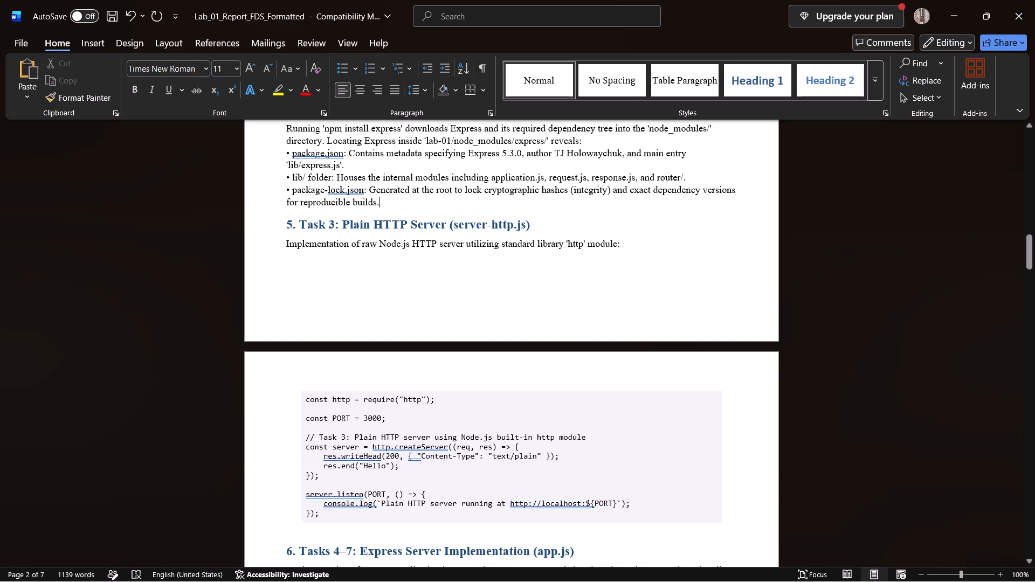
pyautogui.press('Return')
pyautogui.press('Return')
pyautogui.press('Return')
pyautogui.press('Return')
pyautogui.press('Return')
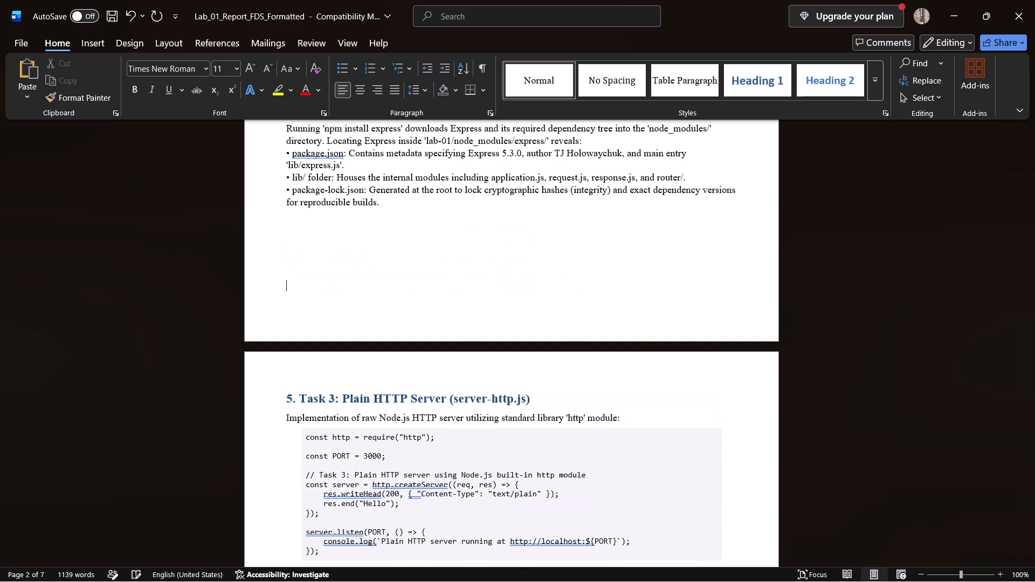
# Remove the extra blank lines between the endpoints verification table and the "8. Output Screenshots" heading.
pyautogui.scroll(-4, 484, 209)
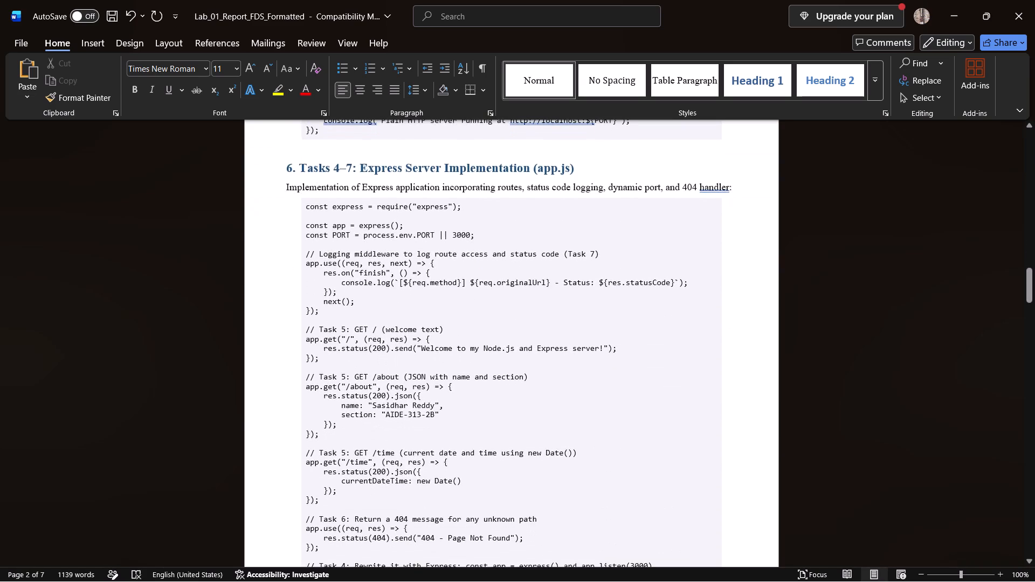
pyautogui.scroll(-5, 484, 209)
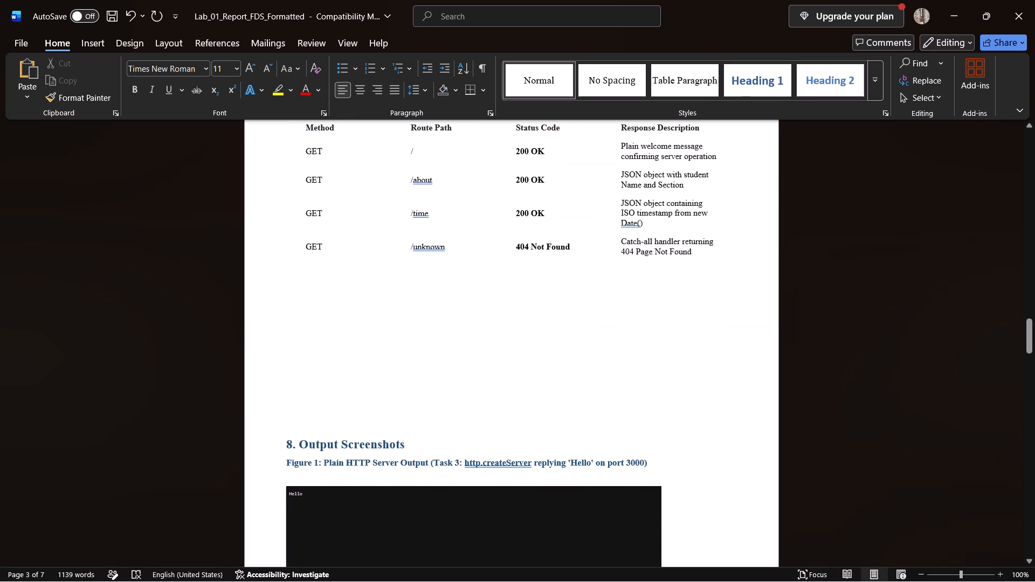
pyautogui.scroll(-1, 484, 209)
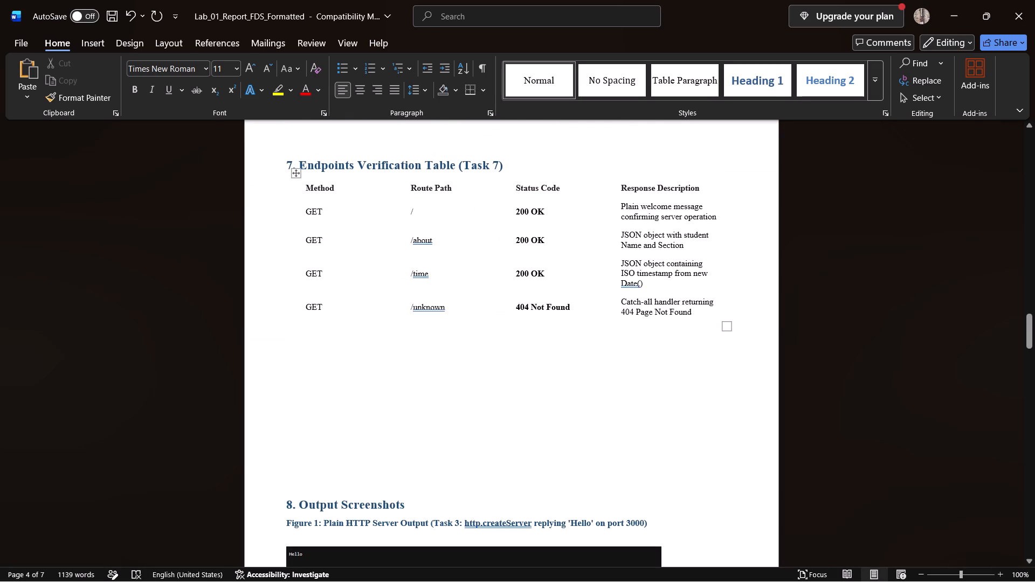
pyautogui.click(430, 247)
pyautogui.scroll(-3, 430, 247)
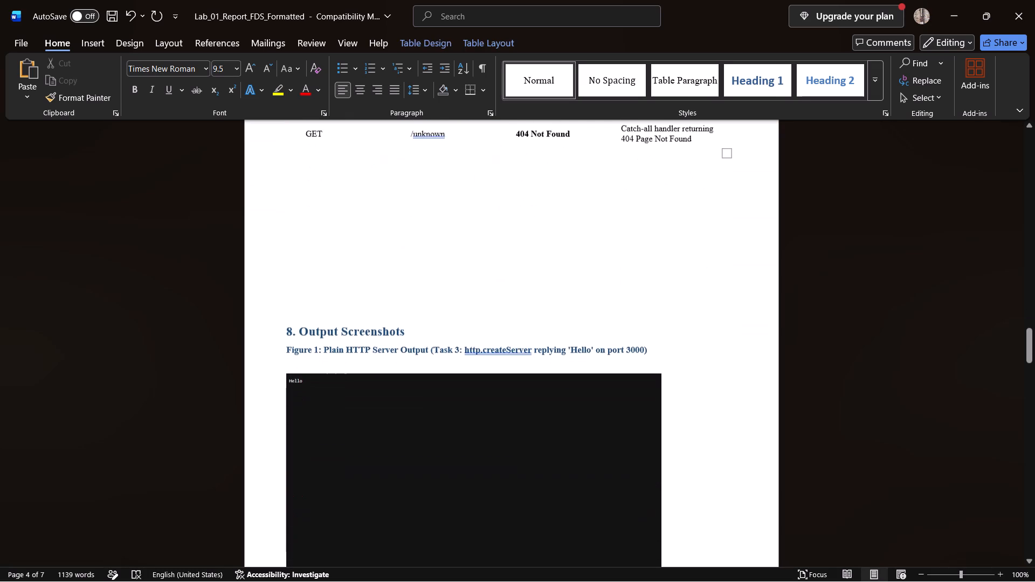
pyautogui.scroll(-5, 430, 247)
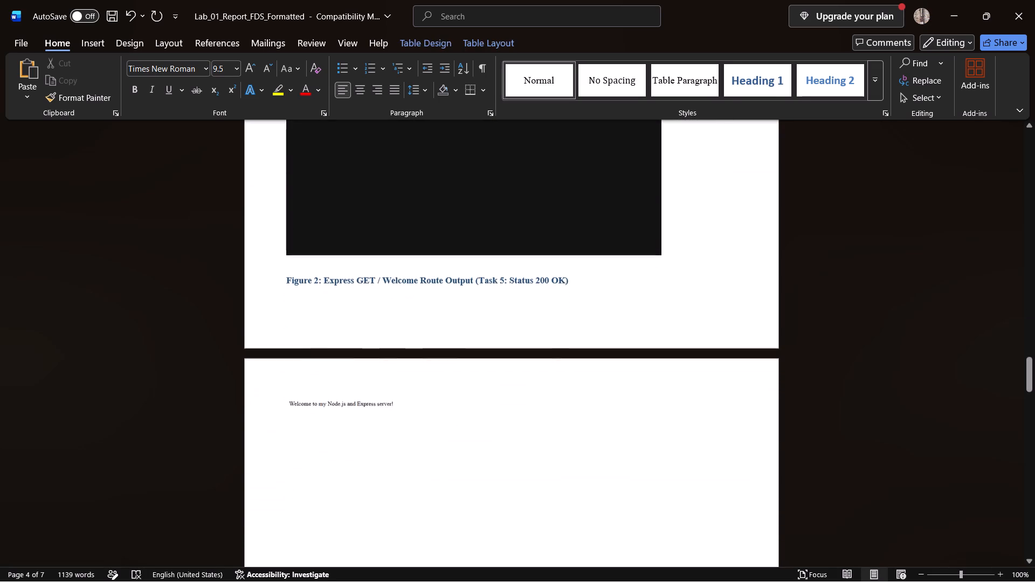
pyautogui.scroll(-3, 430, 247)
pyautogui.scroll(2, 430, 247)
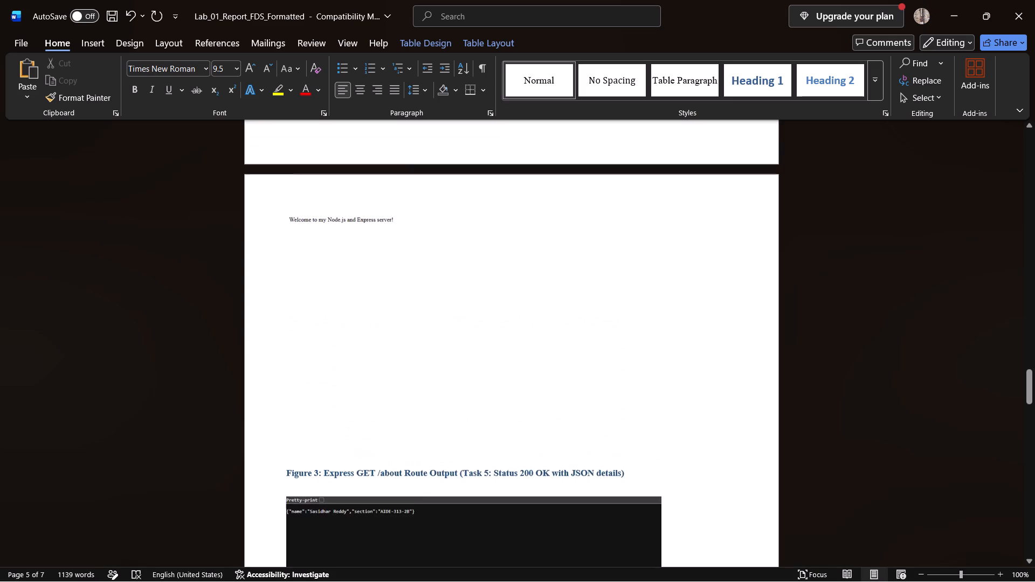
pyautogui.scroll(3, 430, 247)
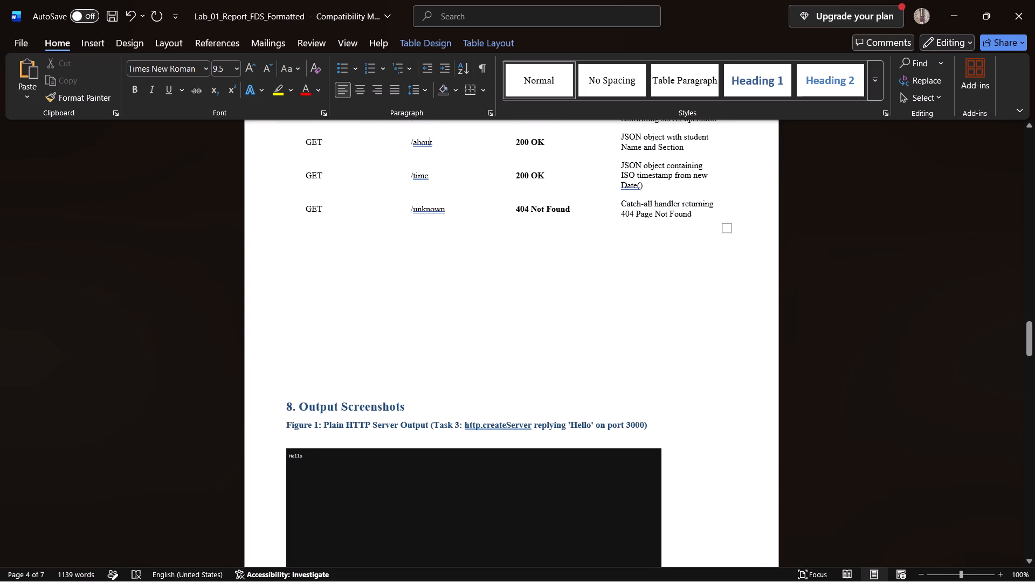
pyautogui.click(376, 371)
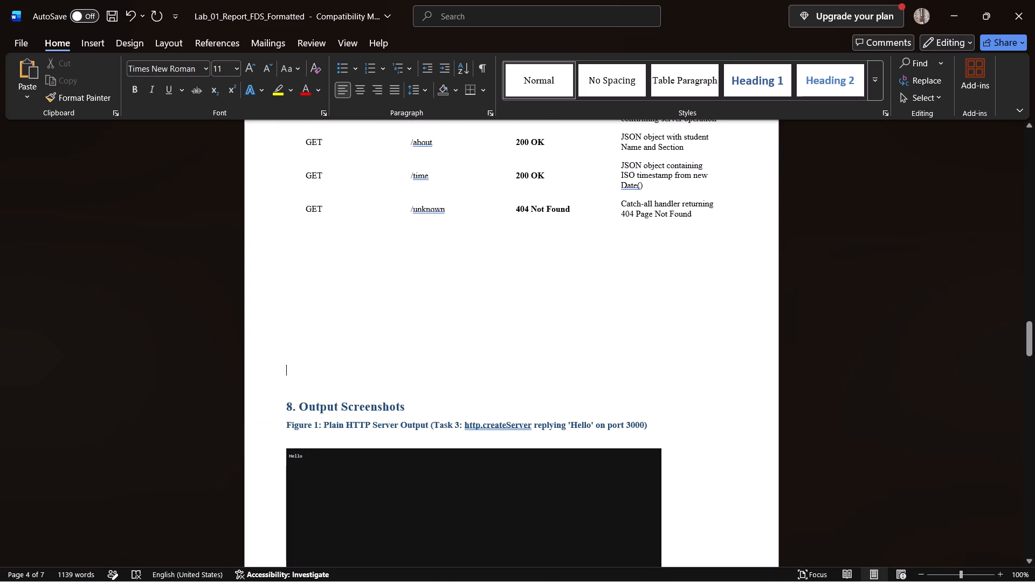
pyautogui.press('BackSpace')
pyautogui.press('BackSpace')
pyautogui.press('BackSpace')
pyautogui.rightClick(376, 371)
pyautogui.press('BackSpace')
pyautogui.press('BackSpace')
pyautogui.press('BackSpace')
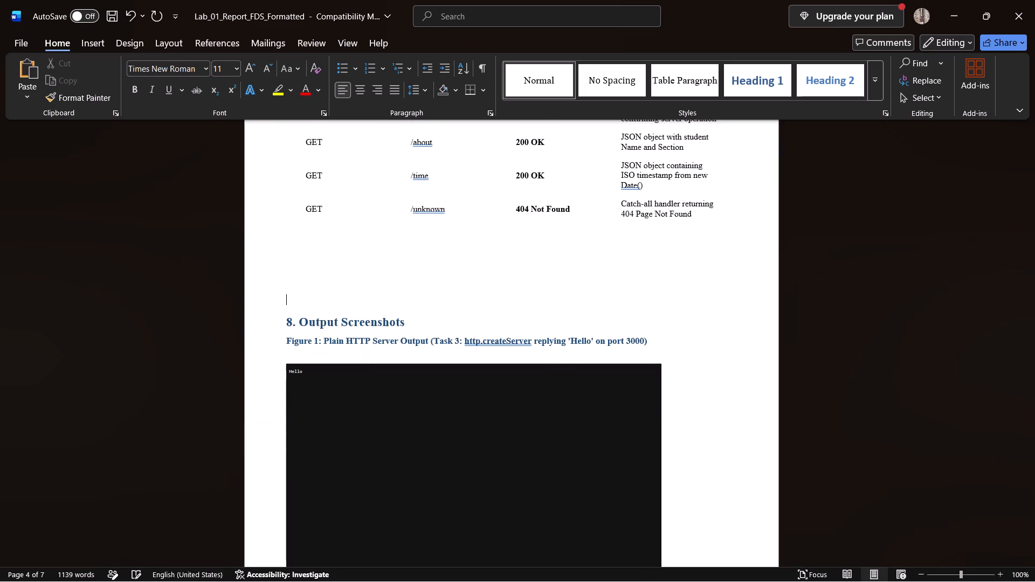
pyautogui.press('BackSpace')
pyautogui.press('BackSpace')
pyautogui.press('BackSpace')
pyautogui.press('BackSpace')
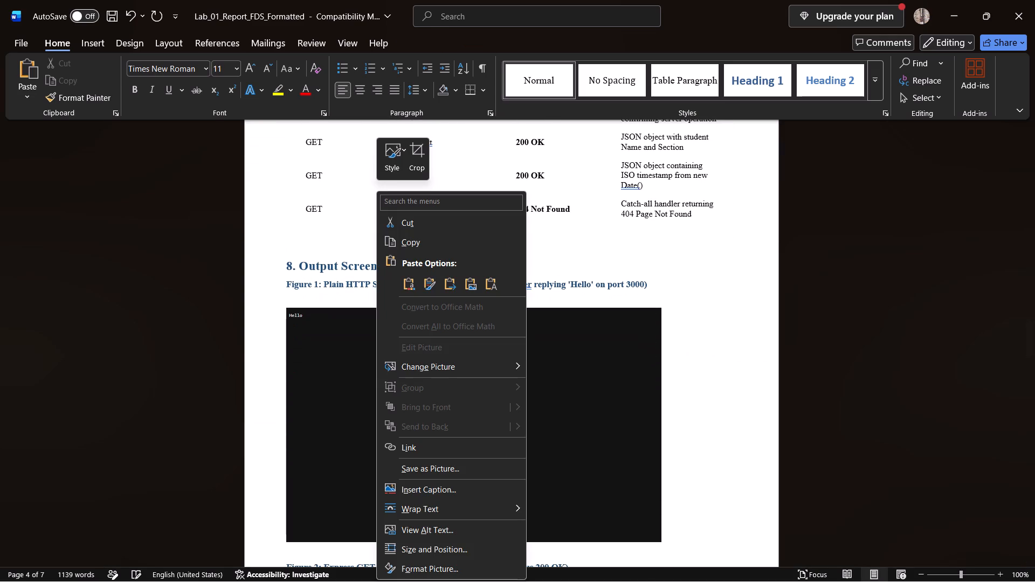
# Crop away a bit more than the lower half of the Express welcome route picture so it fits directly beneath its Figure 2 caption.
pyautogui.scroll(-3, 376, 371)
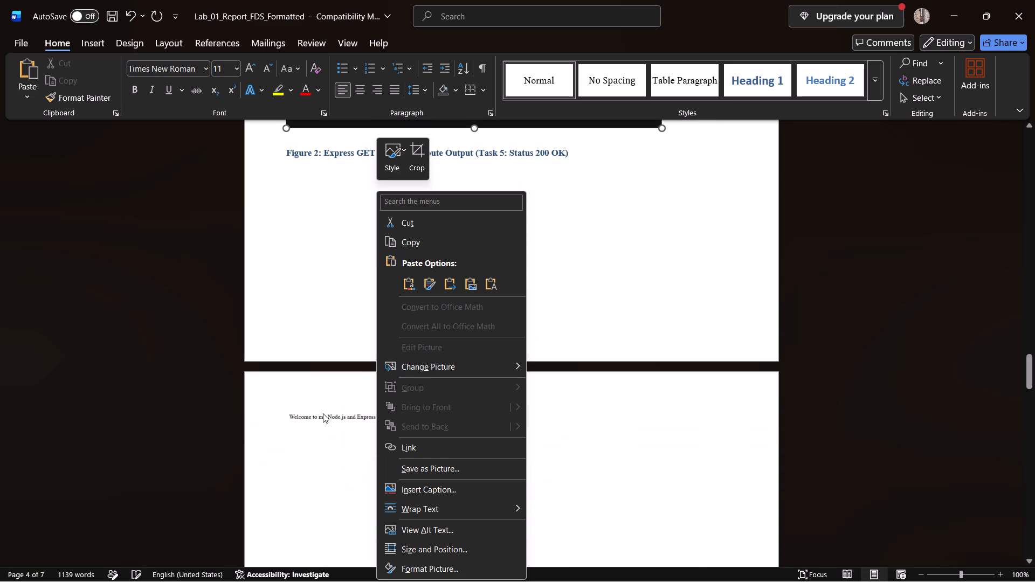
pyautogui.click(323, 413)
pyautogui.scroll(-4, 323, 413)
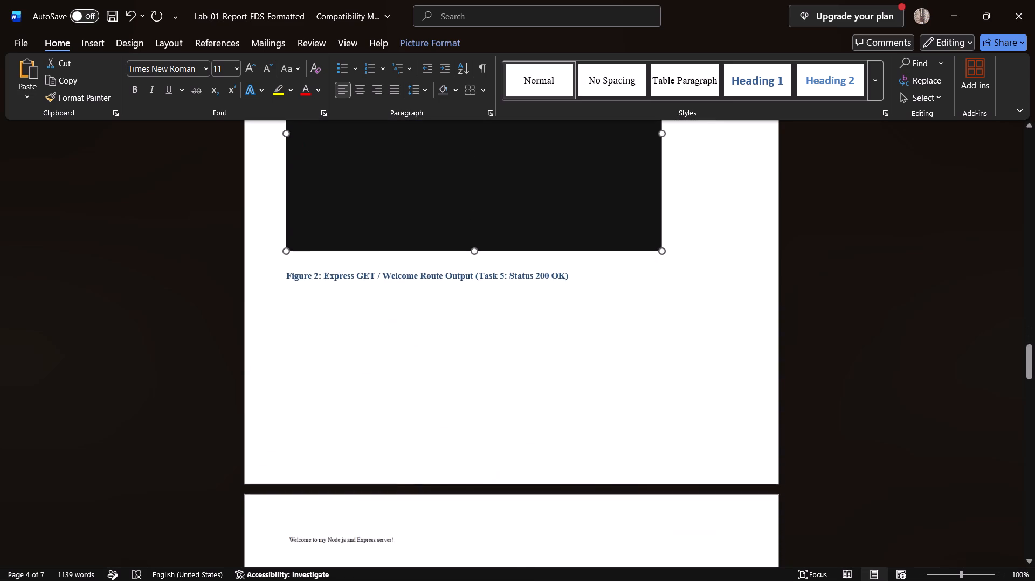
pyautogui.scroll(-1, 323, 413)
pyautogui.click(341, 433)
pyautogui.scroll(-1, 341, 433)
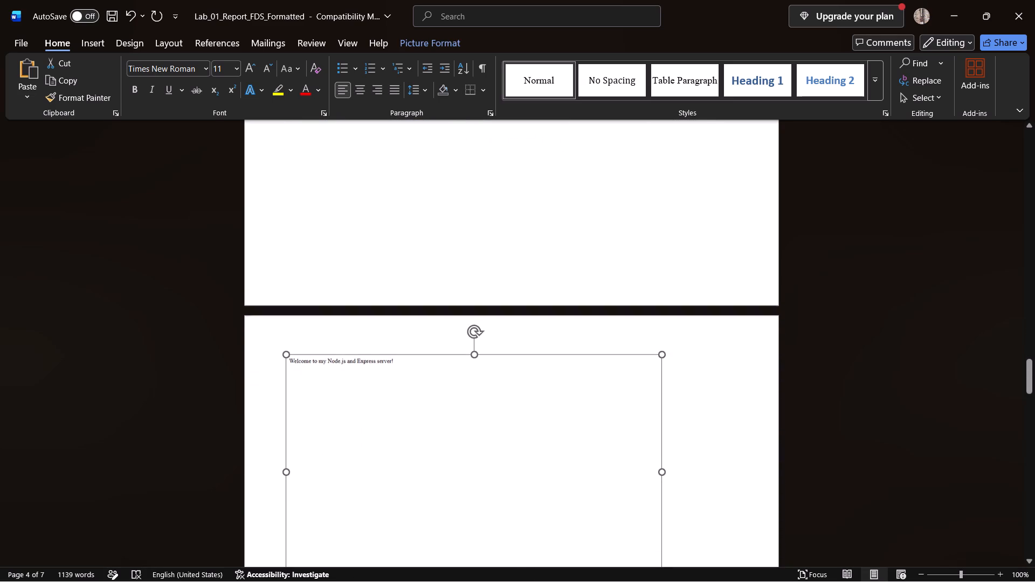
pyautogui.scroll(-1, 341, 433)
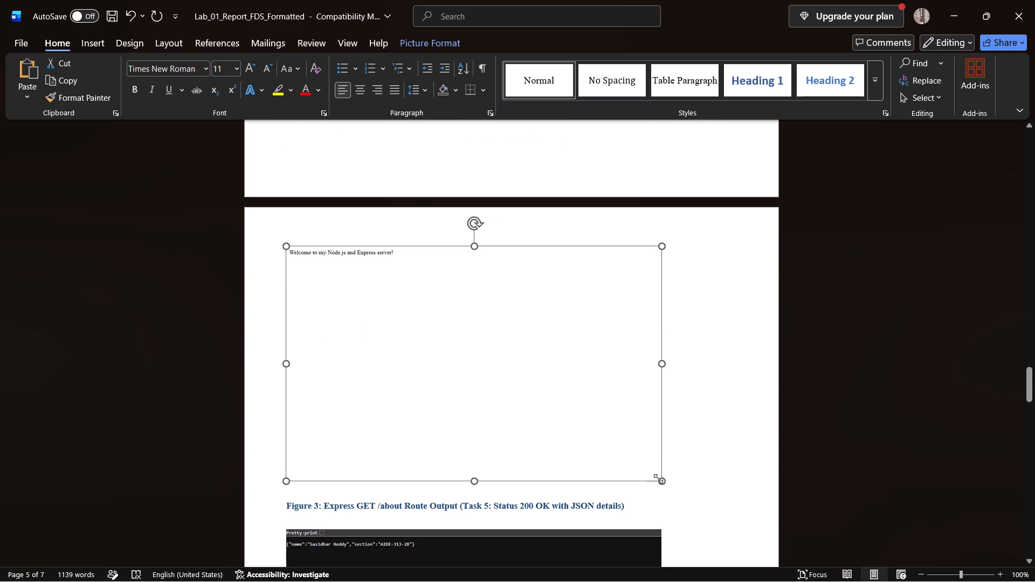
pyautogui.click(658, 479)
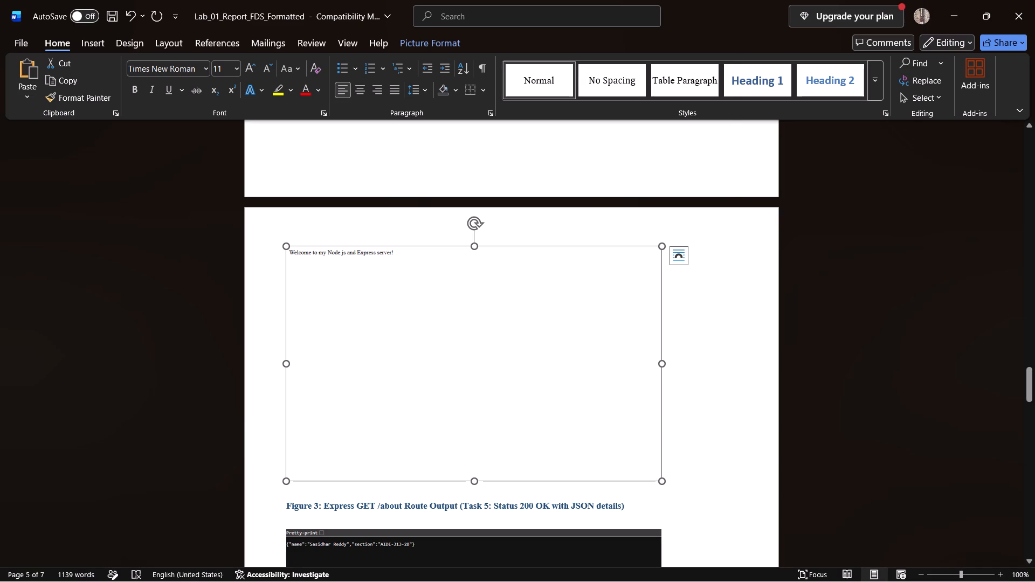
pyautogui.rightClick(582, 444)
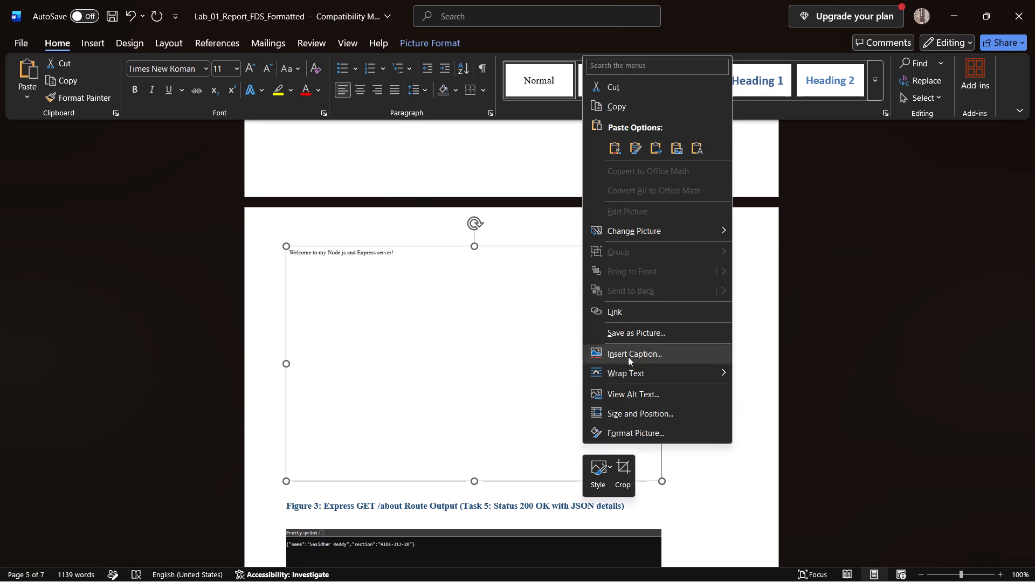
pyautogui.click(617, 473)
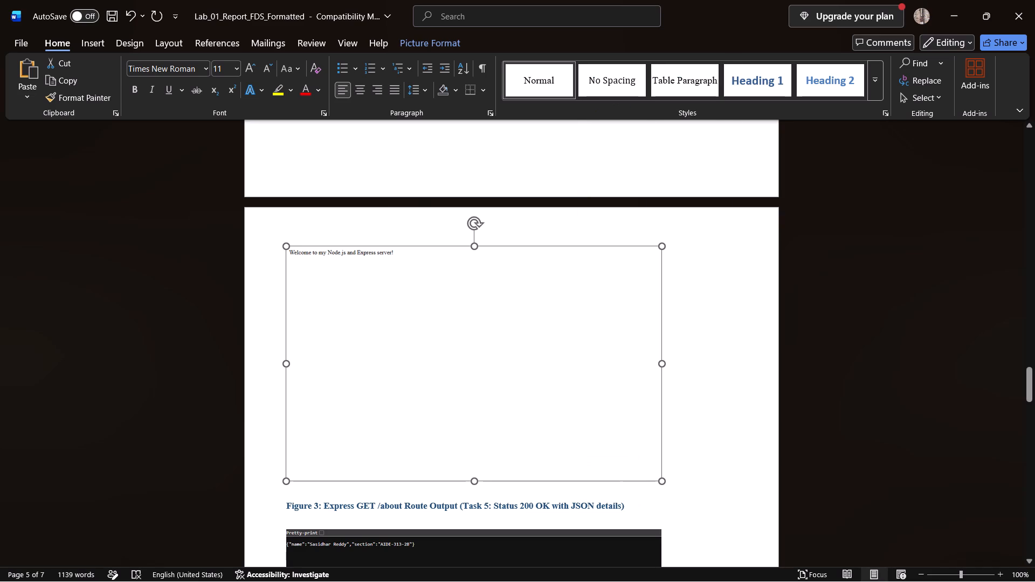
pyautogui.moveTo(467, 478); pyautogui.dragTo(454, 431)
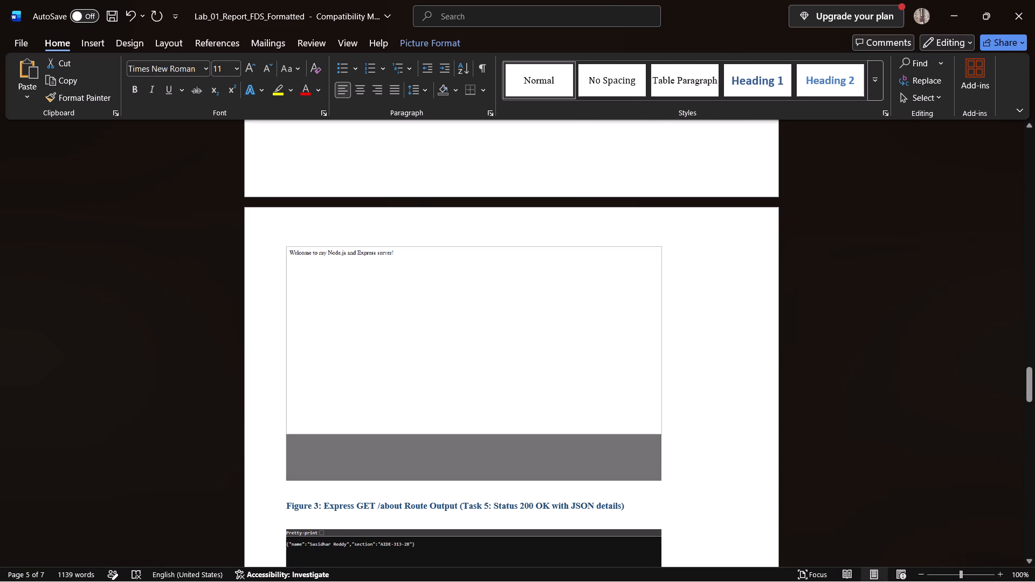
pyautogui.moveTo(454, 431); pyautogui.dragTo(371, 349)
pyautogui.scroll(3, 371, 349)
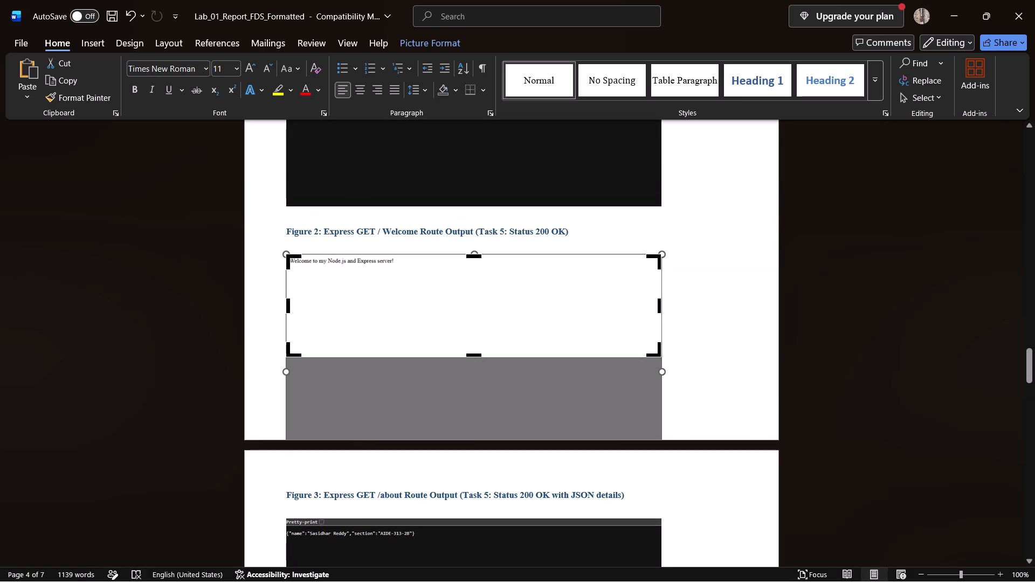
pyautogui.click(252, 365)
# Crop away about the lower two thirds of the "404 - Page Not Found" picture so it fits on the same page as its Figure 5 caption.
pyautogui.scroll(-4, 252, 365)
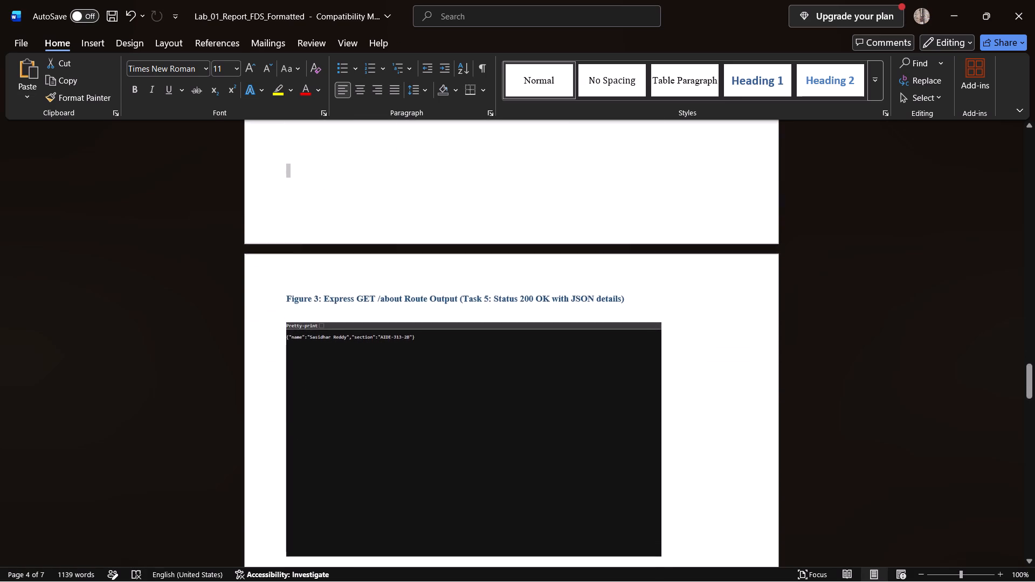
pyautogui.scroll(-4, 252, 365)
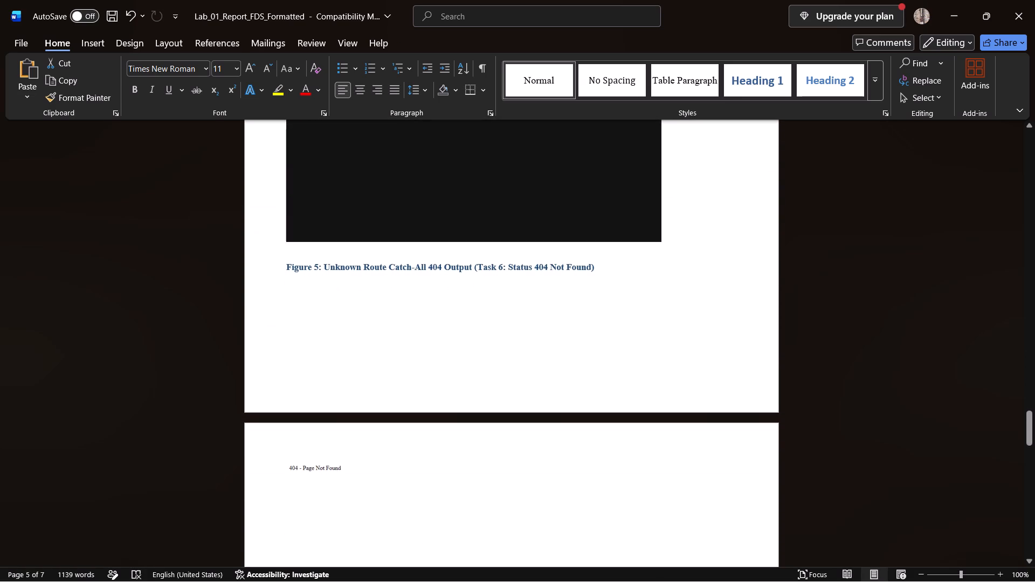
pyautogui.scroll(-1, 252, 365)
pyautogui.click(354, 397)
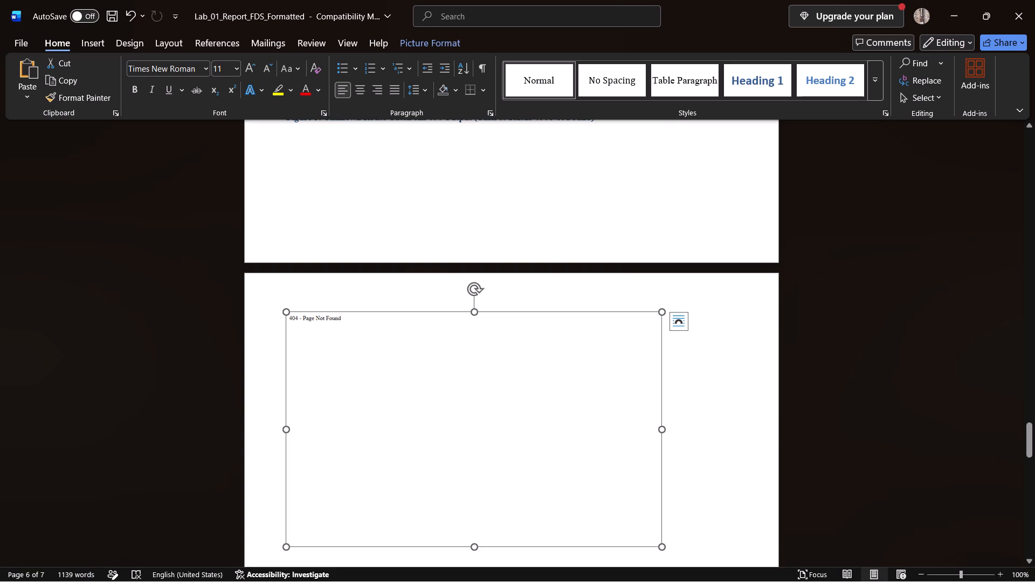
pyautogui.rightClick(402, 451)
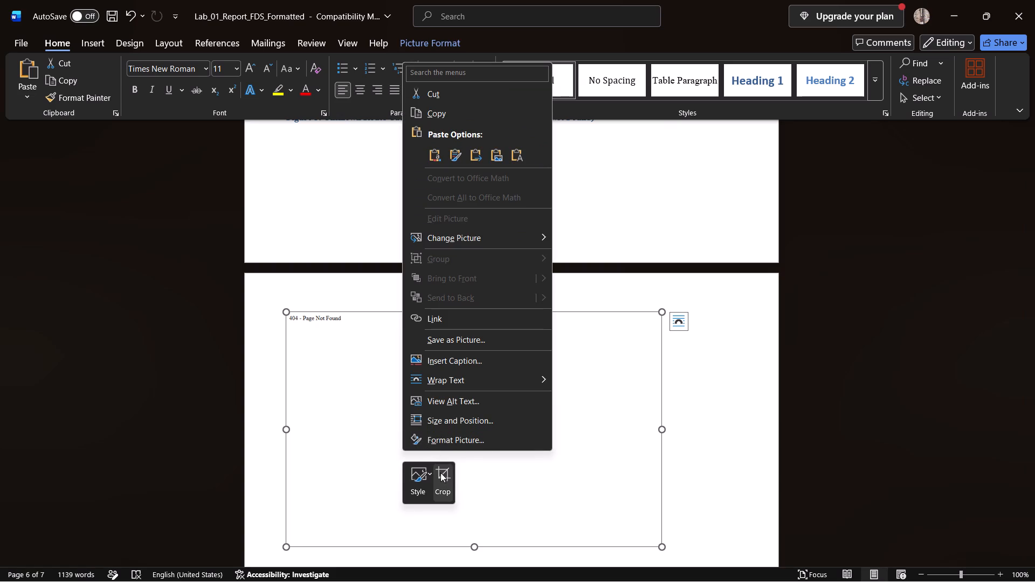
pyautogui.click(443, 475)
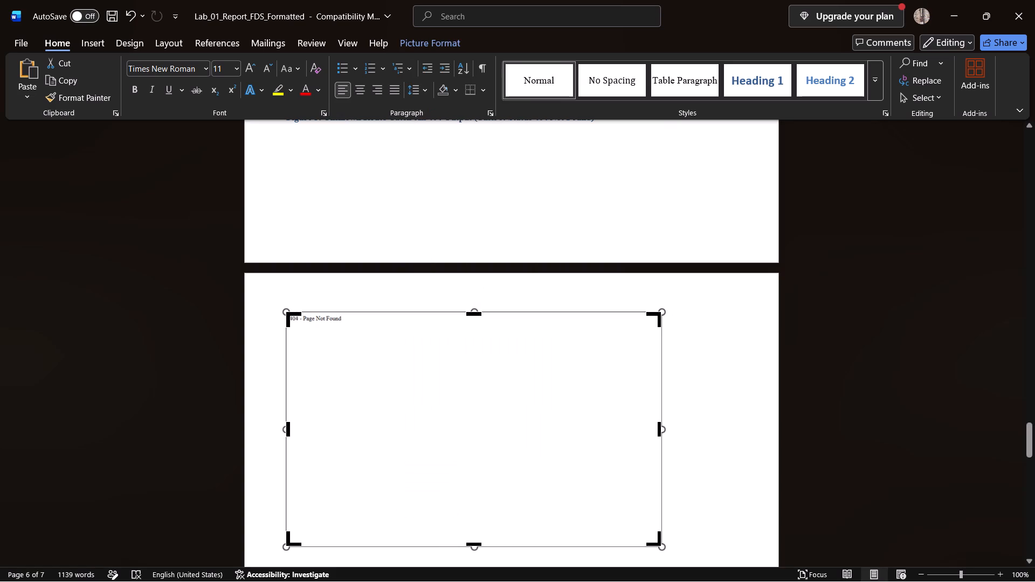
pyautogui.moveTo(475, 542); pyautogui.dragTo(453, 443)
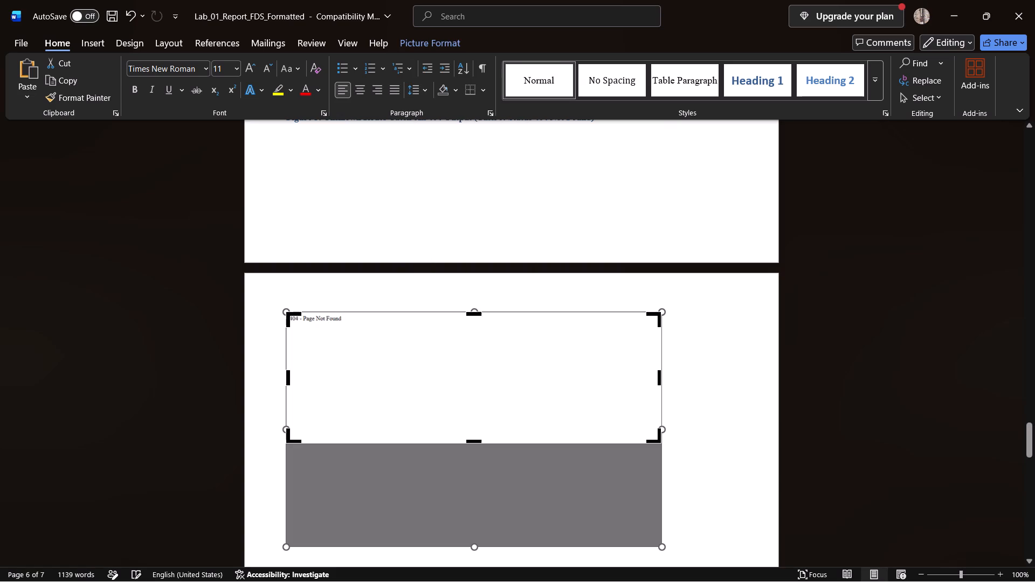
pyautogui.click(709, 505)
pyautogui.click(419, 370)
pyautogui.scroll(-1, 419, 370)
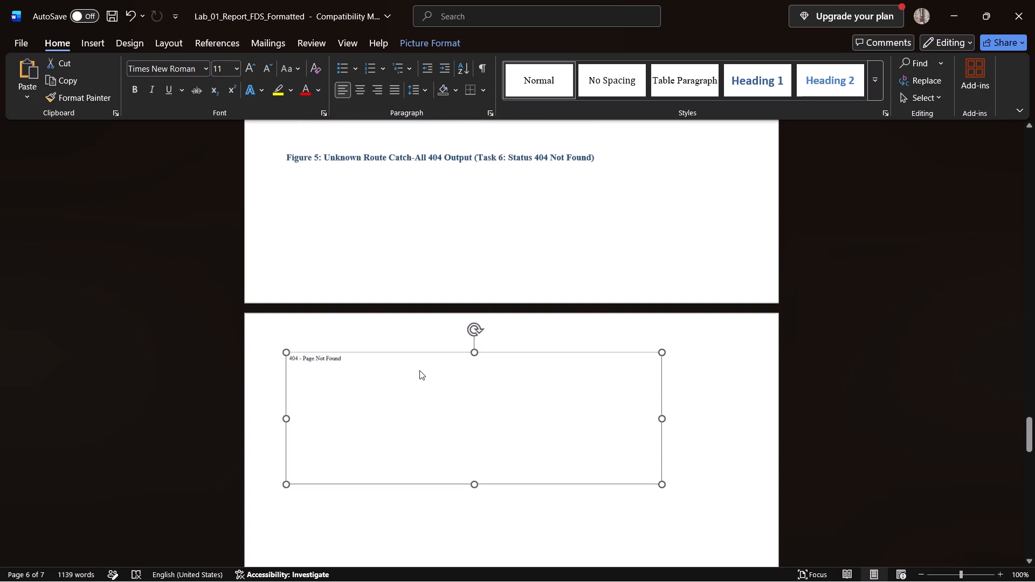
pyautogui.scroll(-1, 419, 370)
pyautogui.rightClick(419, 370)
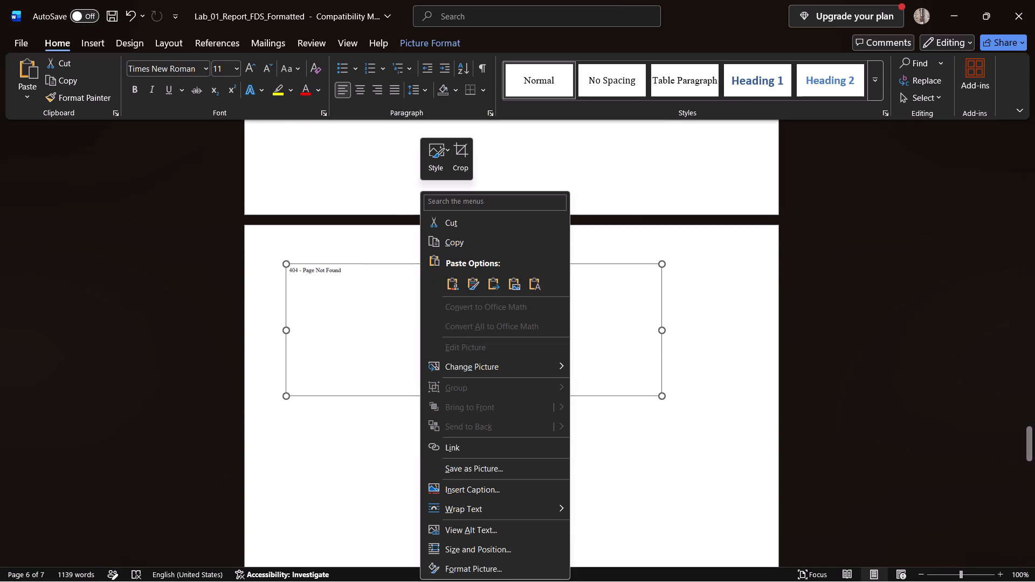
pyautogui.click(459, 162)
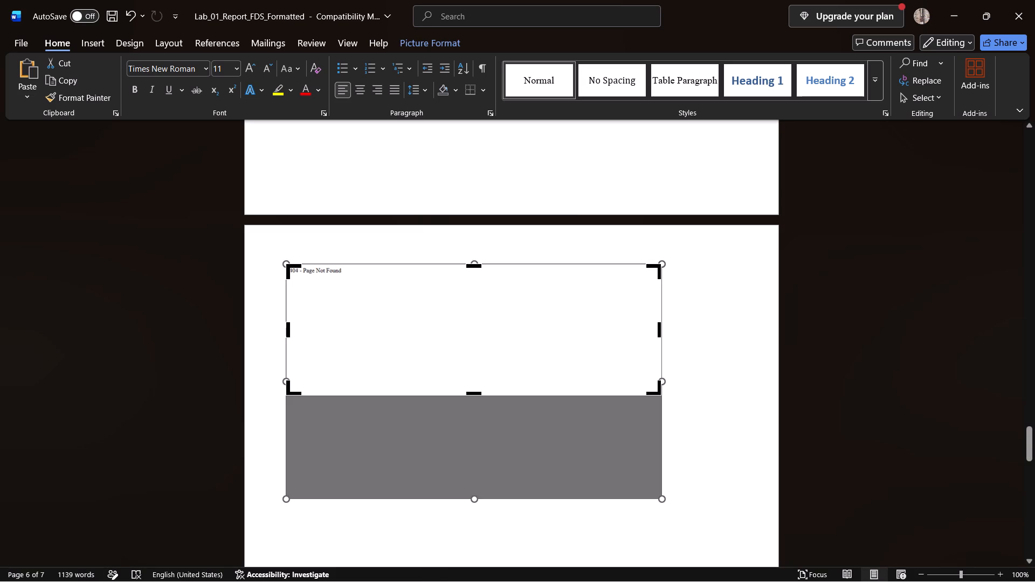
pyautogui.moveTo(475, 392); pyautogui.dragTo(453, 332)
pyautogui.scroll(1, 453, 332)
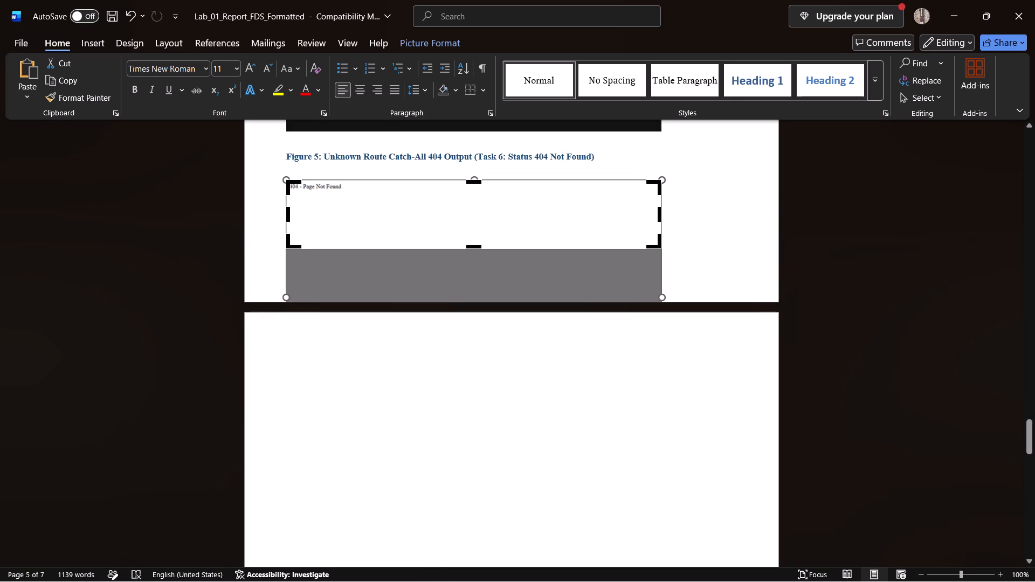
pyautogui.click(452, 376)
# Delete the blank lines and empty page between the Figure 5 picture and the "9. Viva Questions & Model Answers" heading.
pyautogui.scroll(-7, 452, 376)
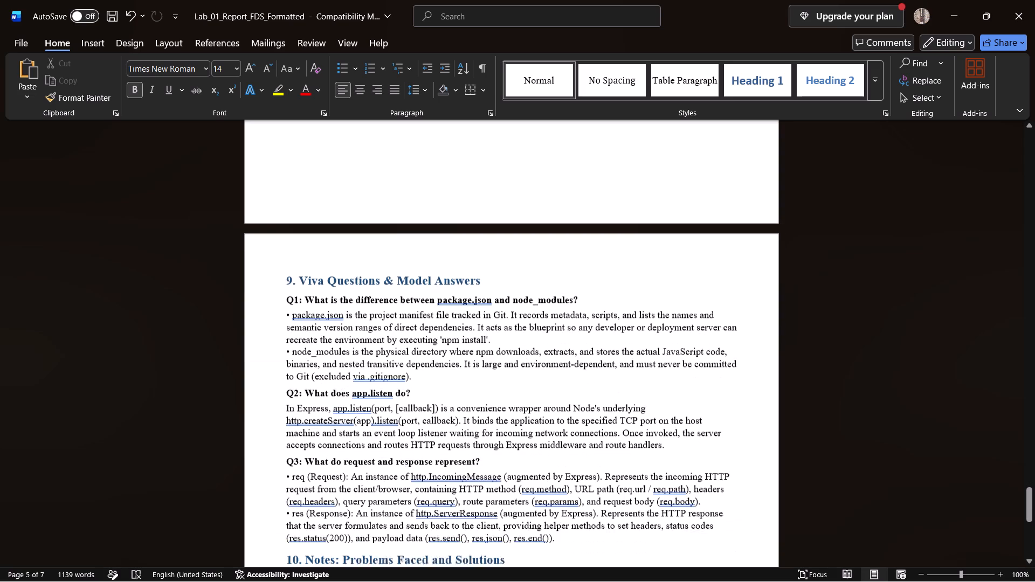
pyautogui.scroll(5, 452, 376)
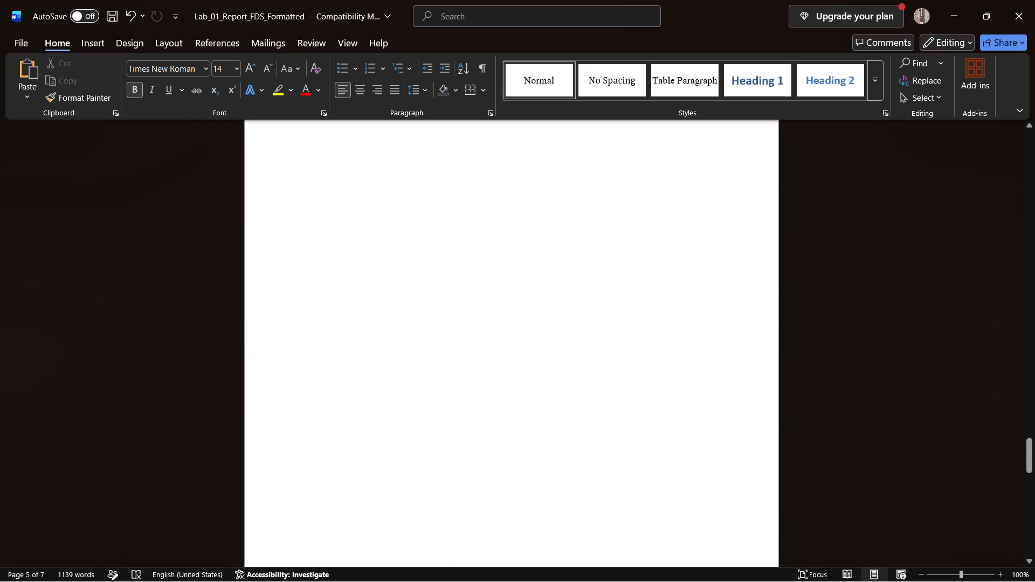
pyautogui.scroll(3, 452, 376)
pyautogui.scroll(-1, 464, 454)
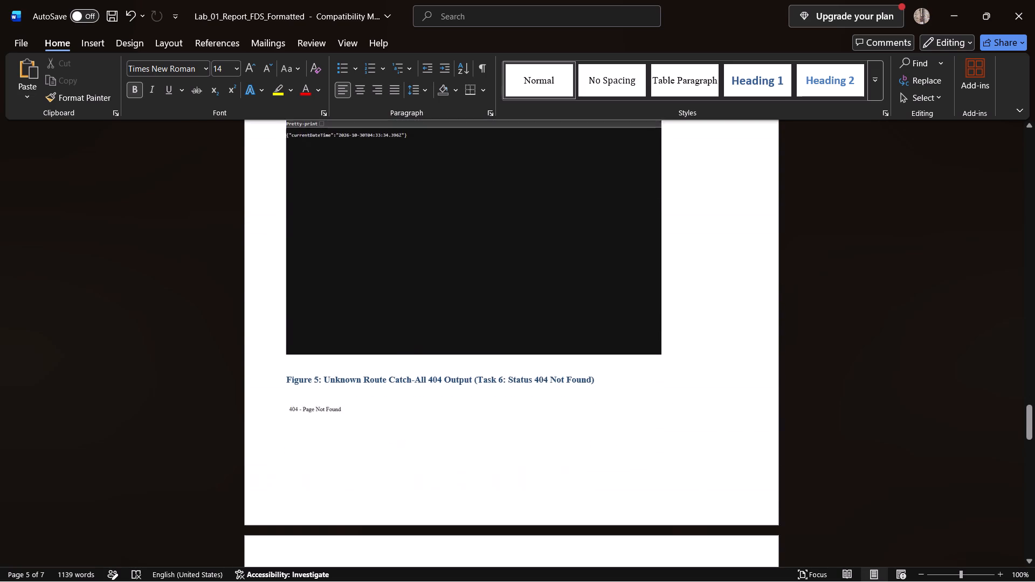
pyautogui.scroll(-1, 464, 454)
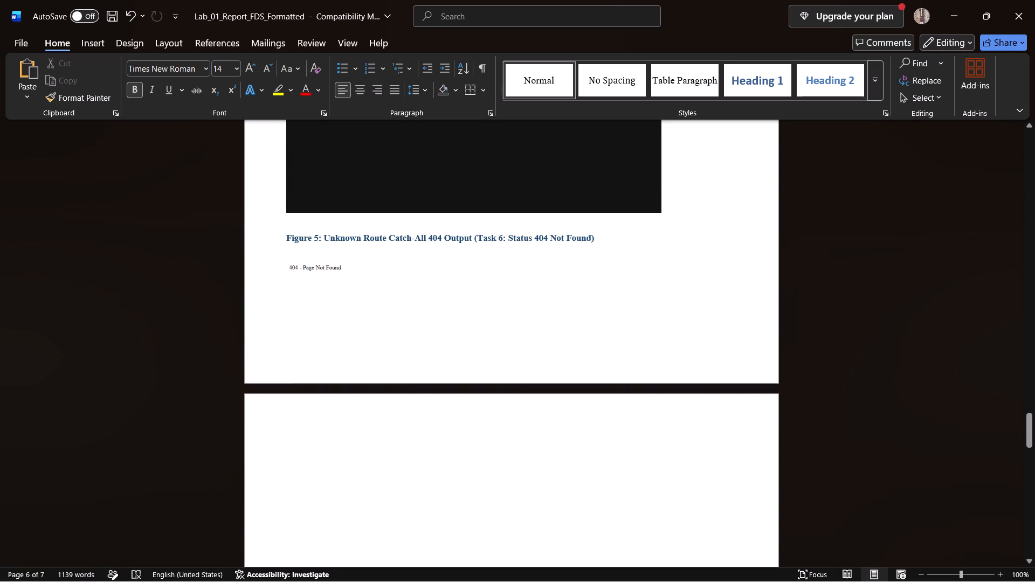
pyautogui.moveTo(337, 454); pyautogui.dragTo(318, 391)
pyautogui.moveTo(318, 391); pyautogui.dragTo(312, 387)
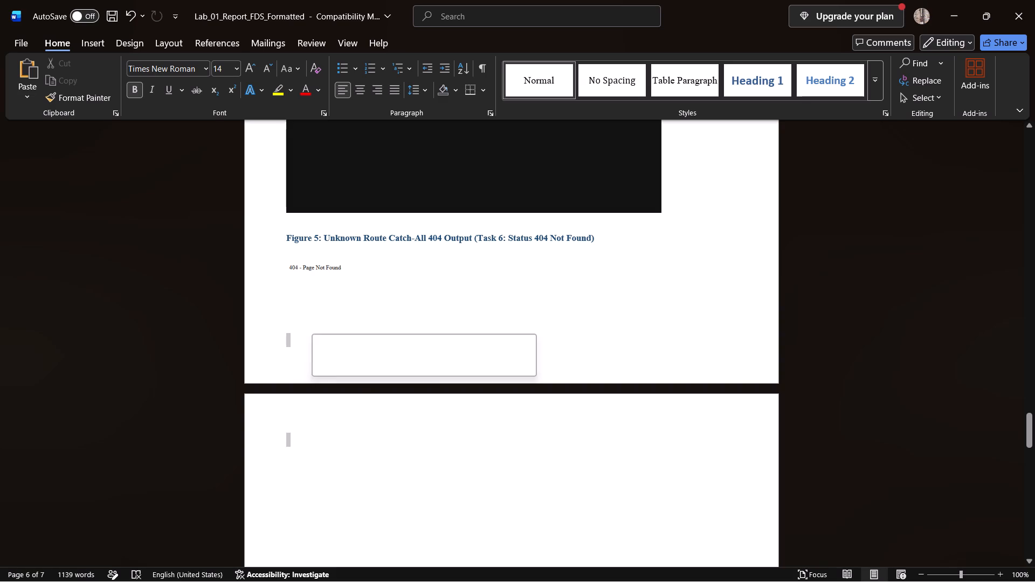
pyautogui.press('BackSpace')
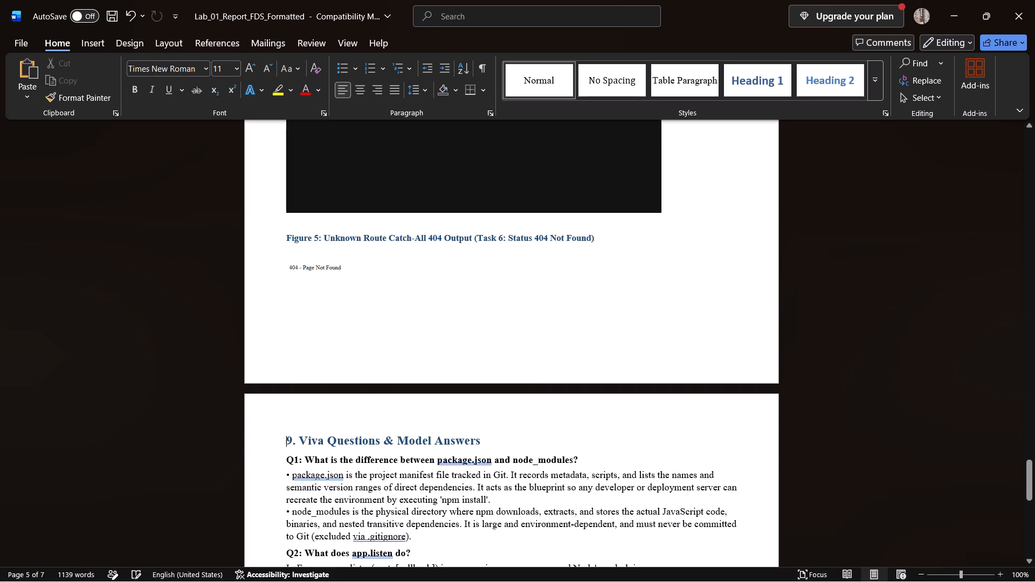
# Review the layout of the Viva Questions and Problems Faced sections, and of the report's opening pages.
pyautogui.scroll(-1, 312, 387)
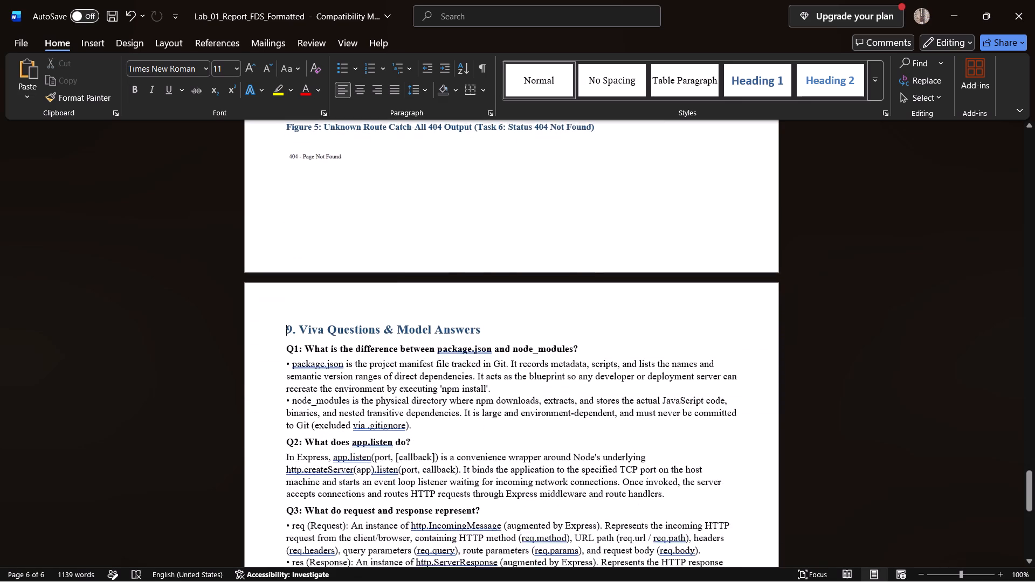
pyautogui.scroll(-9, 310, 371)
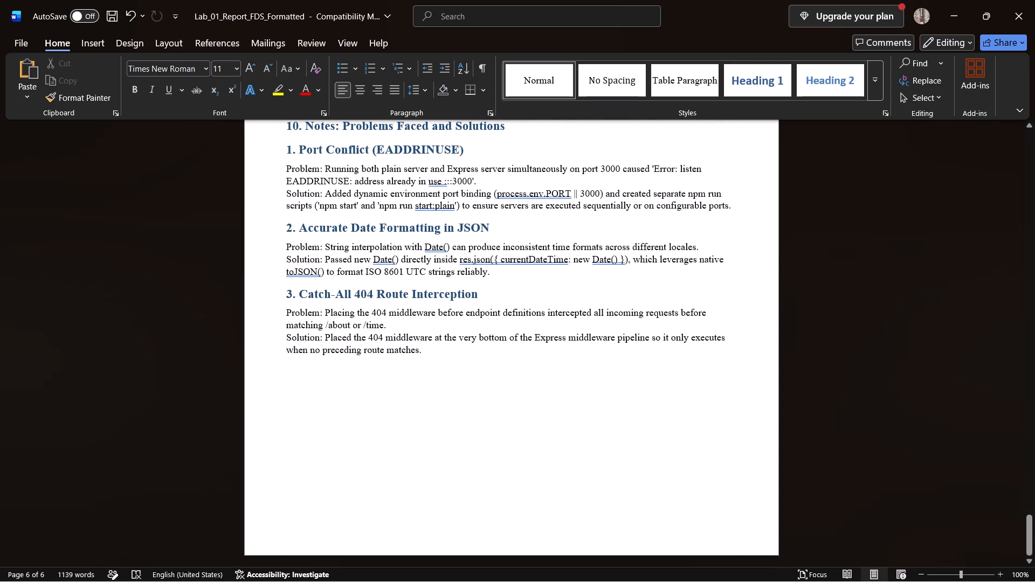
pyautogui.scroll(2, 310, 371)
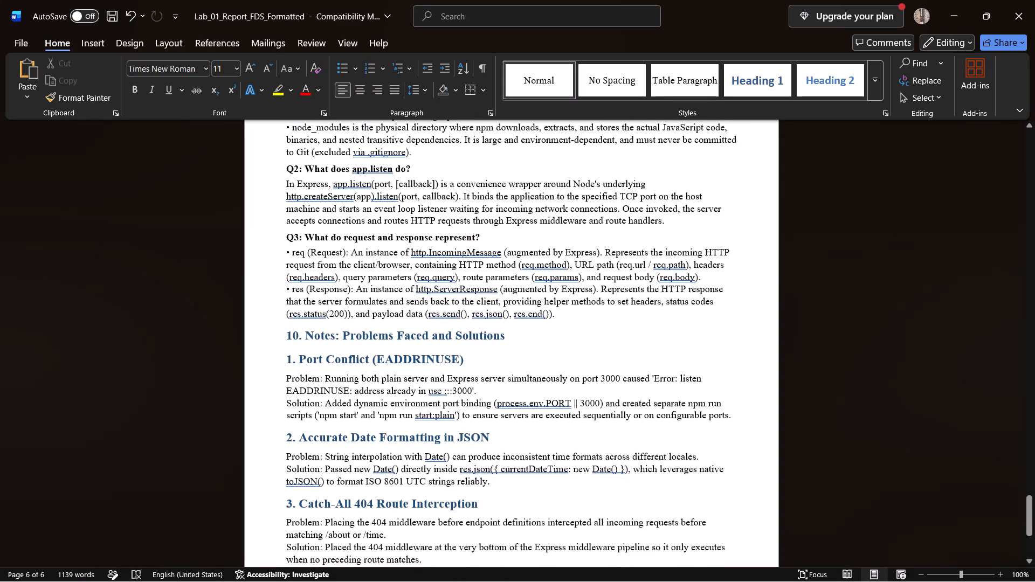
pyautogui.scroll(1, 310, 371)
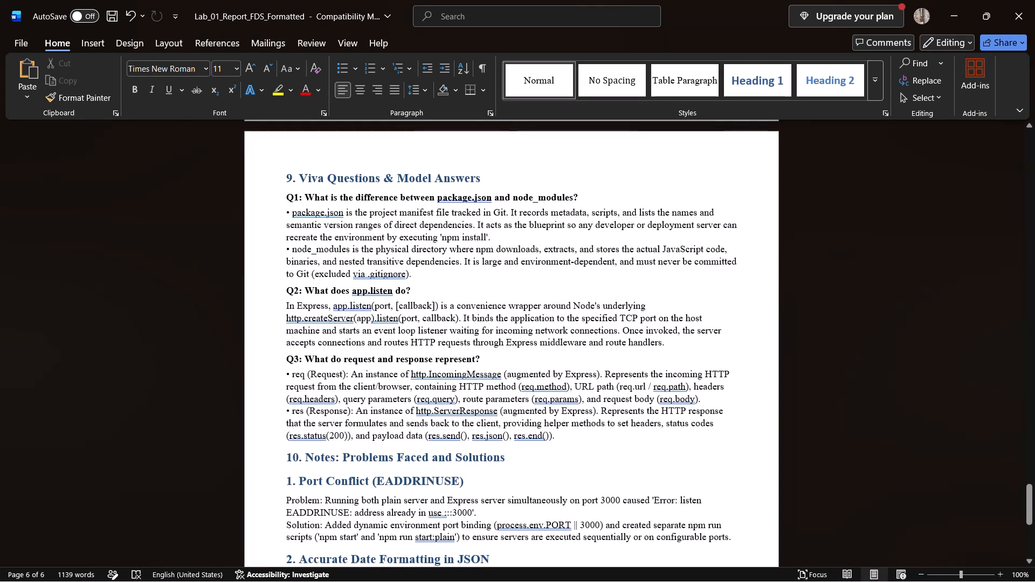
pyautogui.scroll(-2, 310, 371)
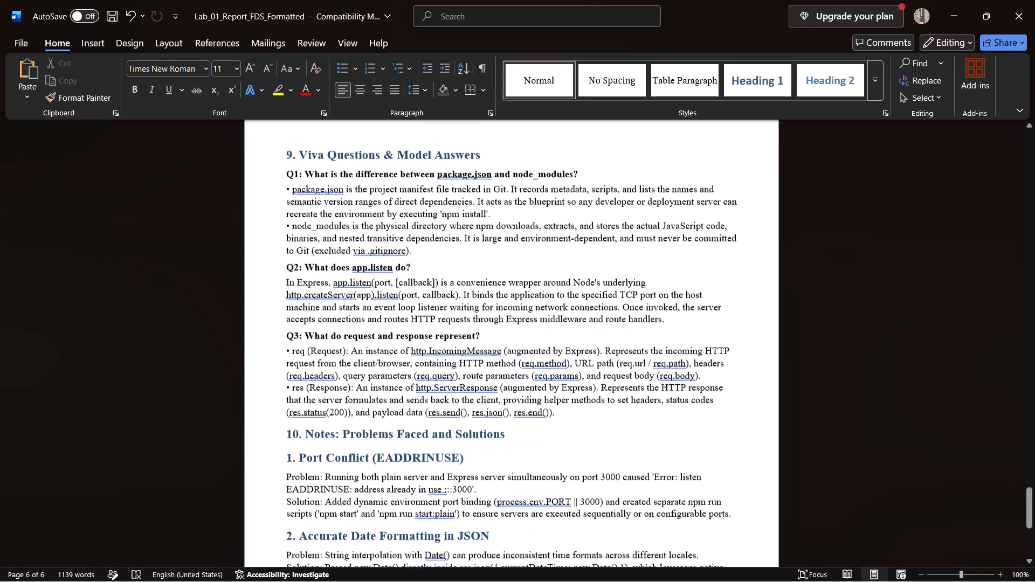
pyautogui.scroll(-2, 310, 371)
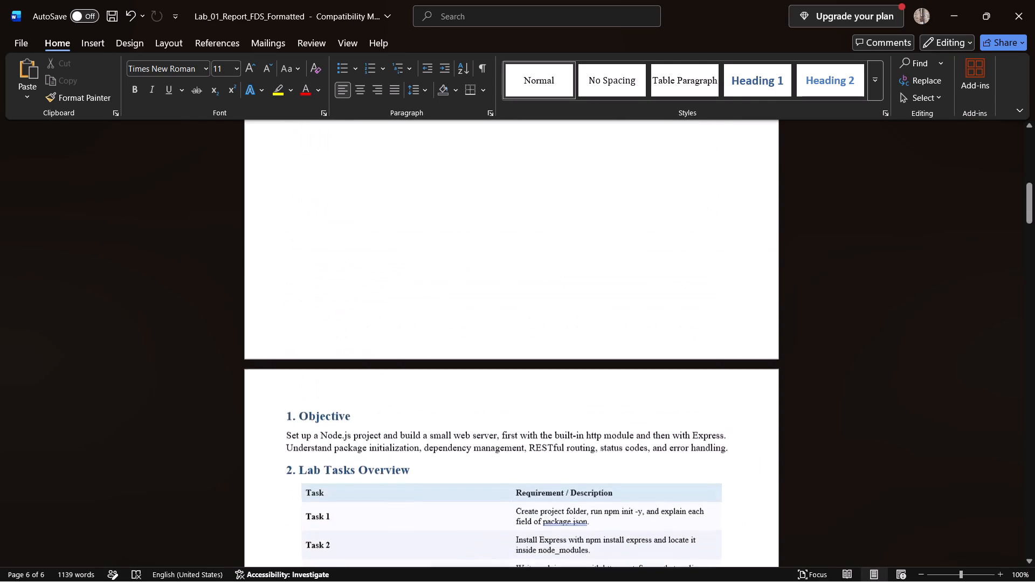
pyautogui.scroll(7, 310, 371)
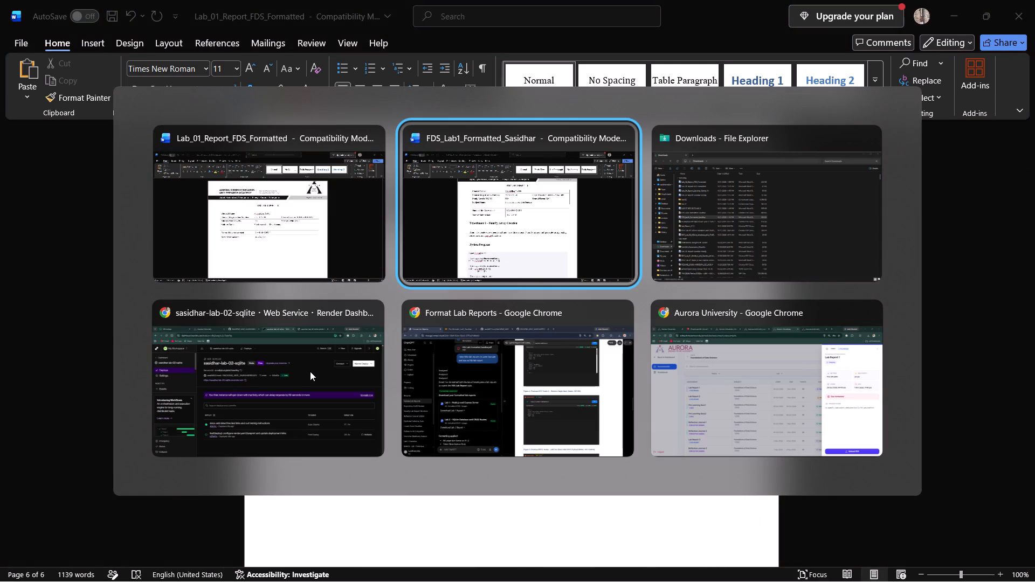
# Delete the report text from the "9. Viva Questions & Model Answers" heading through section 10, up to its final words "no preceding route matches.".
pyautogui.hscroll(-1, 310, 371)
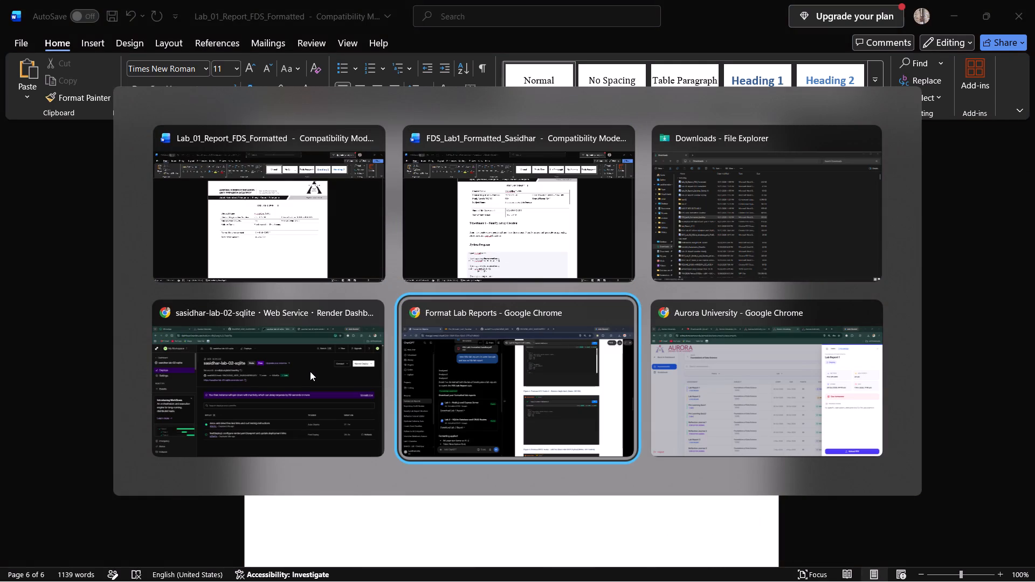
pyautogui.hscroll(-1, 310, 371)
pyautogui.scroll(-10, 310, 371)
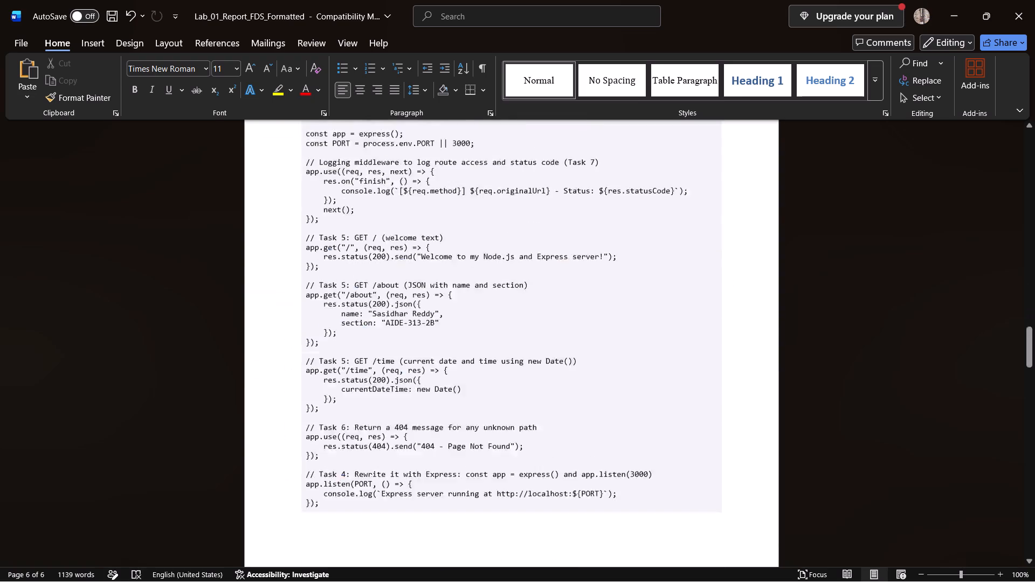
pyautogui.scroll(-12, 310, 371)
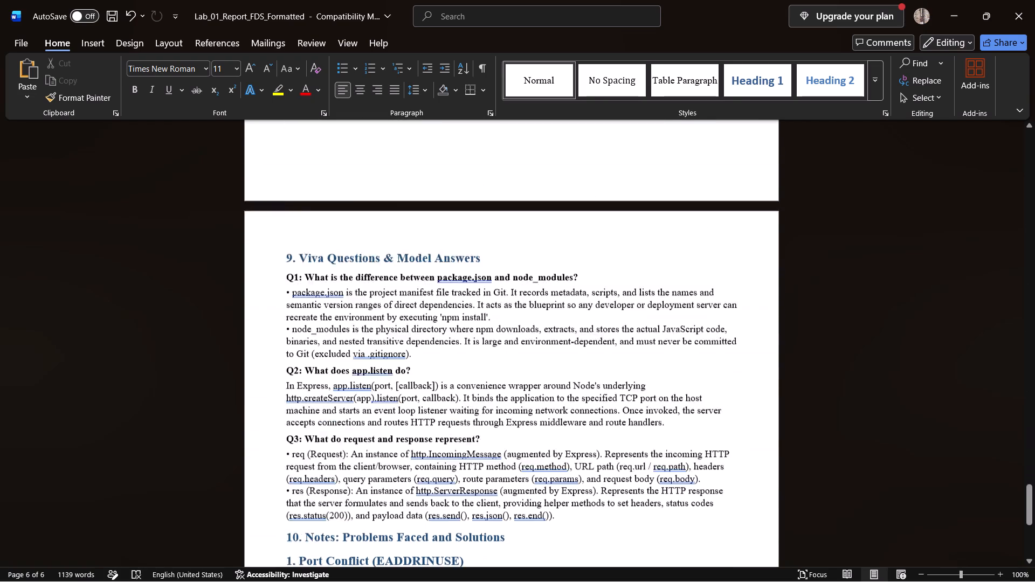
pyautogui.scroll(-6, 310, 371)
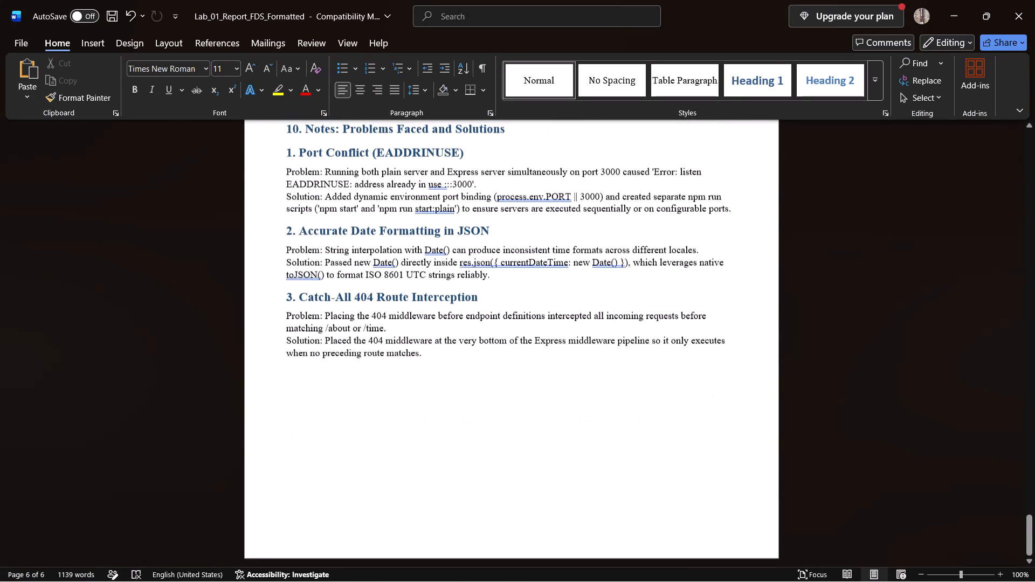
pyautogui.moveTo(293, 377); pyautogui.dragTo(212, 81)
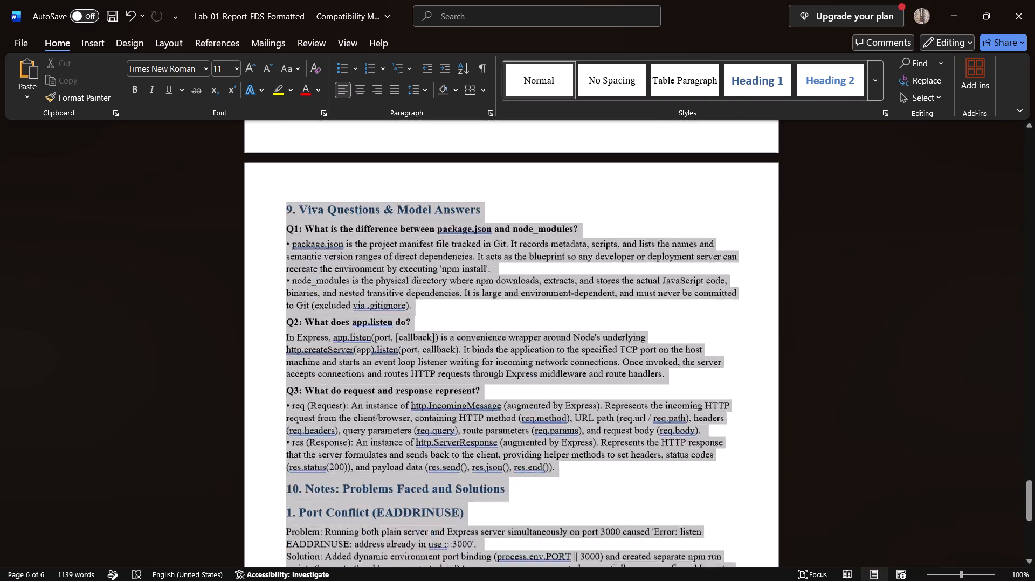
pyautogui.moveTo(212, 81); pyautogui.dragTo(334, 519)
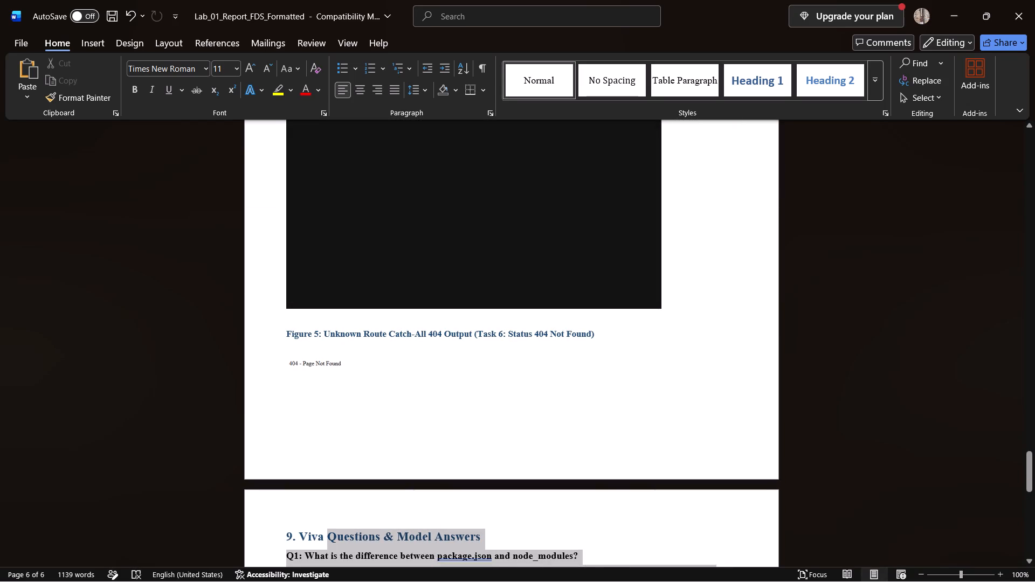
pyautogui.moveTo(334, 519); pyautogui.dragTo(287, 509)
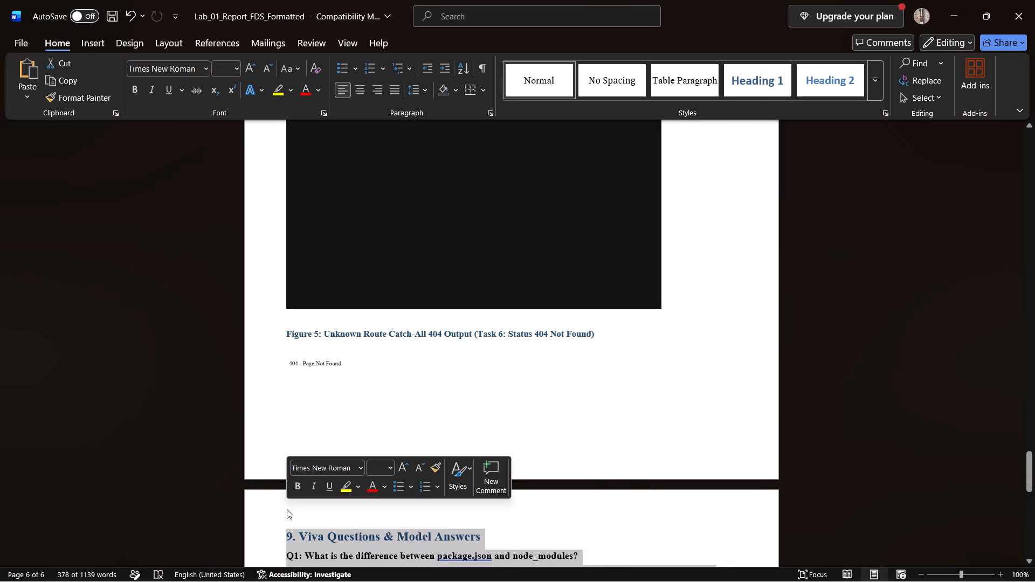
pyautogui.press('BackSpace')
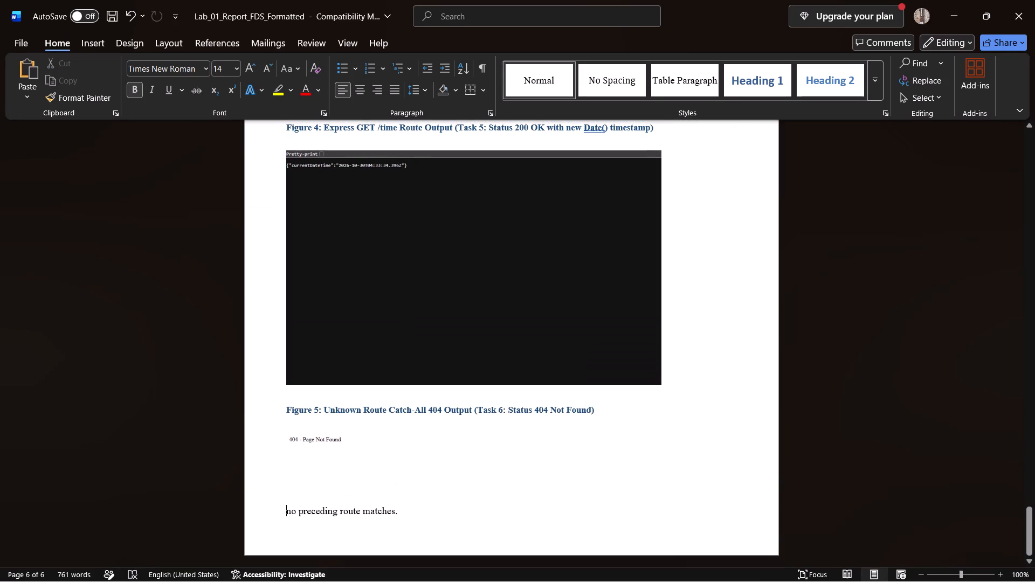
# Add a new empty line after the remaining text "no preceding route matches." at the end of the report.
pyautogui.scroll(-4, 287, 509)
pyautogui.click(356, 511)
pyautogui.click(441, 505)
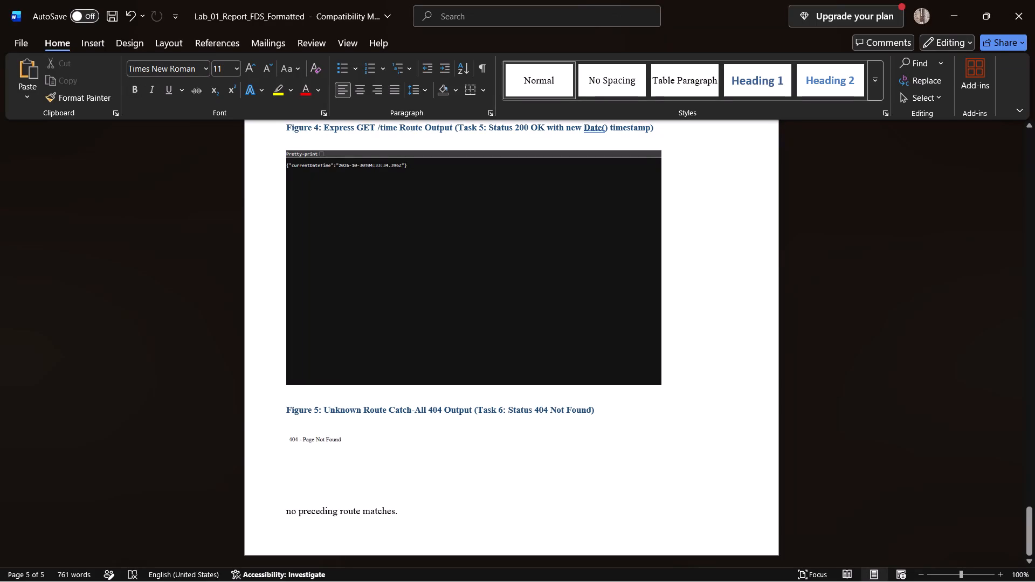
pyautogui.scroll(-2, 441, 505)
pyautogui.press('Return')
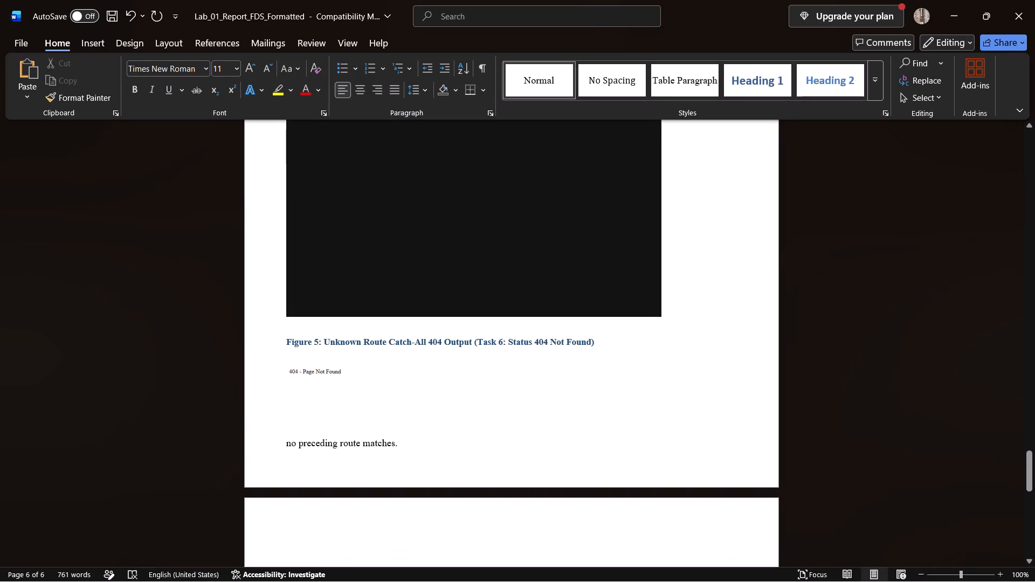
pyautogui.scroll(-2, 422, 425)
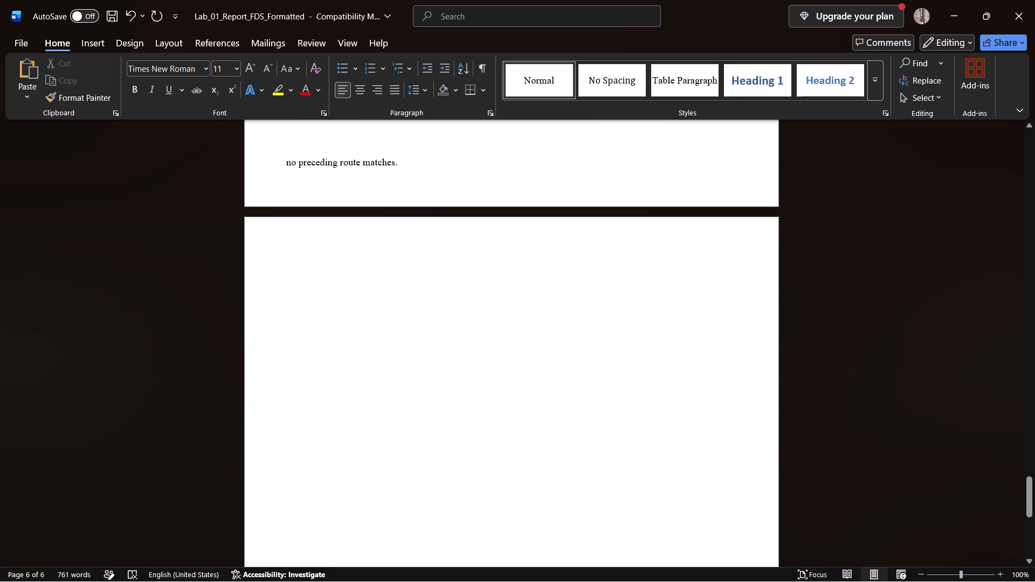
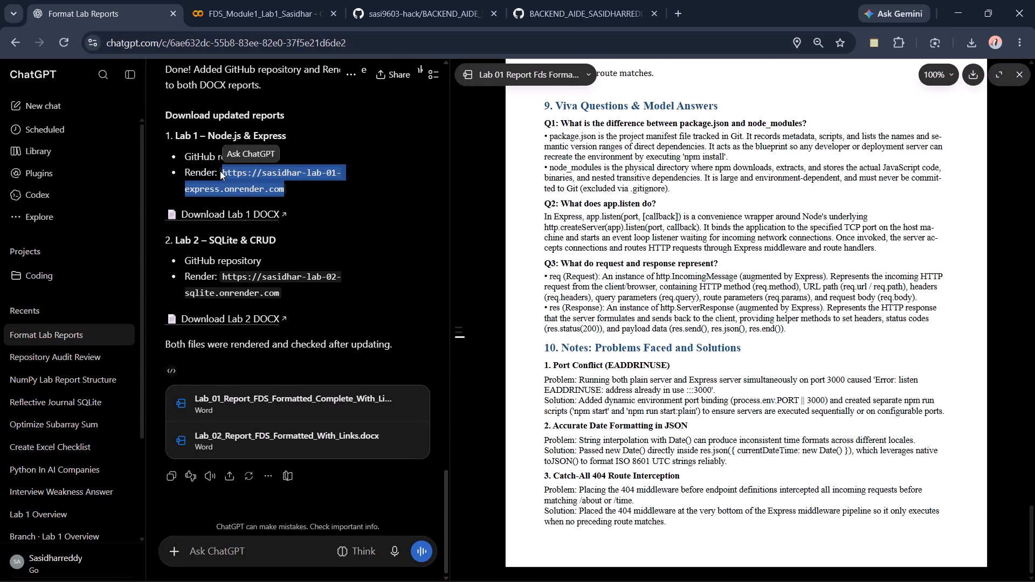
pyautogui.scroll(-1, 220, 171)
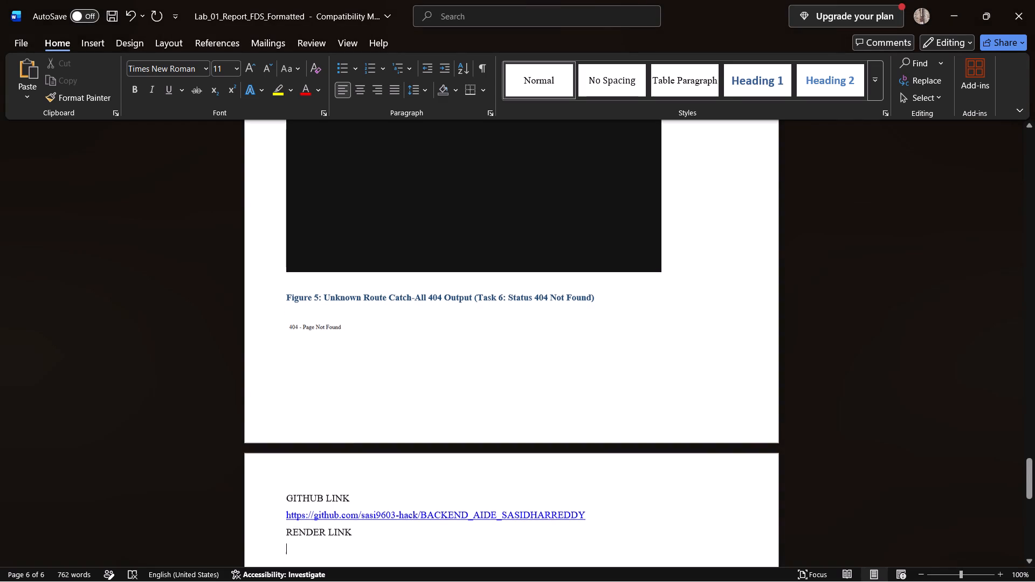
pyautogui.scroll(-1, 220, 171)
pyautogui.hotkey('ctrl', 'v')
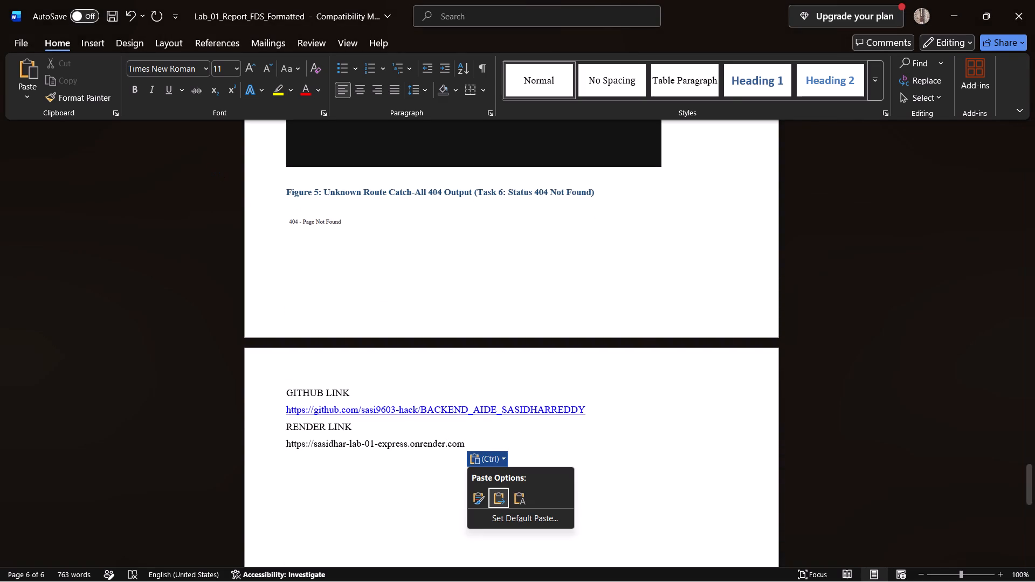
pyautogui.press('Return')
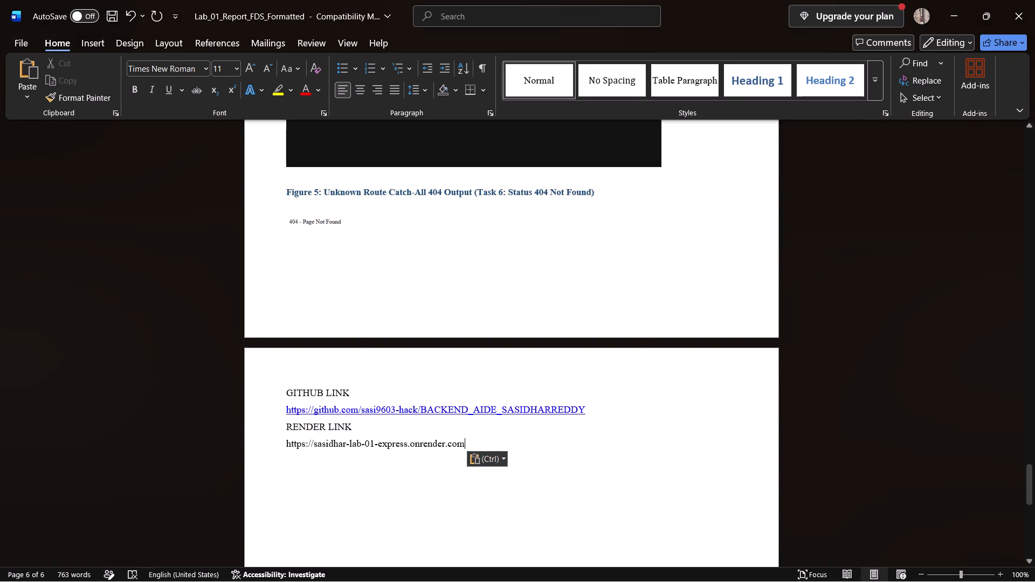
pyautogui.press('Return')
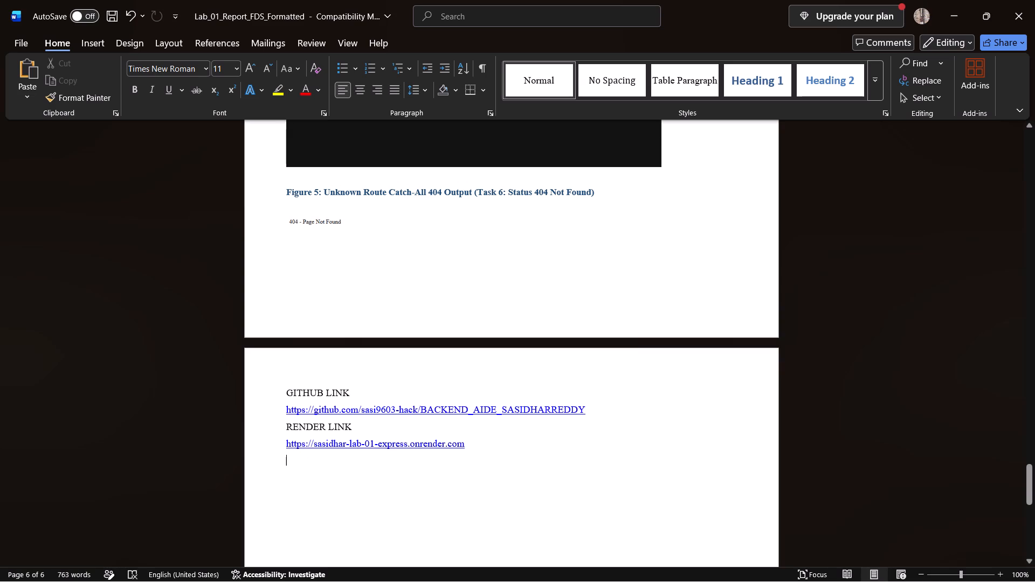
# Left-align the report body from the "1. Objective" heading through the Figure 5 output, excluding the link lines on the last page.
pyautogui.scroll(-1, 343, 338)
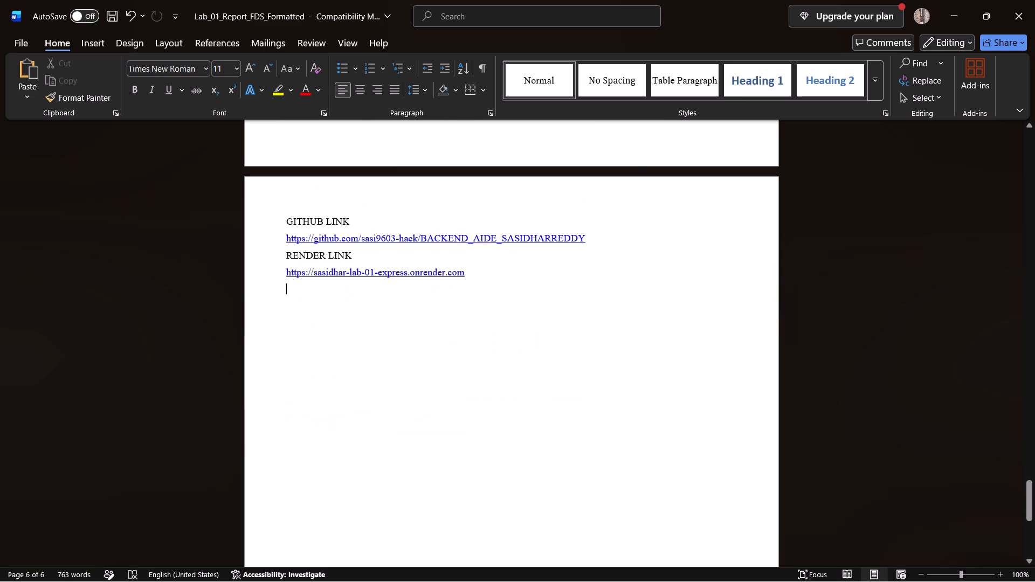
pyautogui.scroll(7, 343, 338)
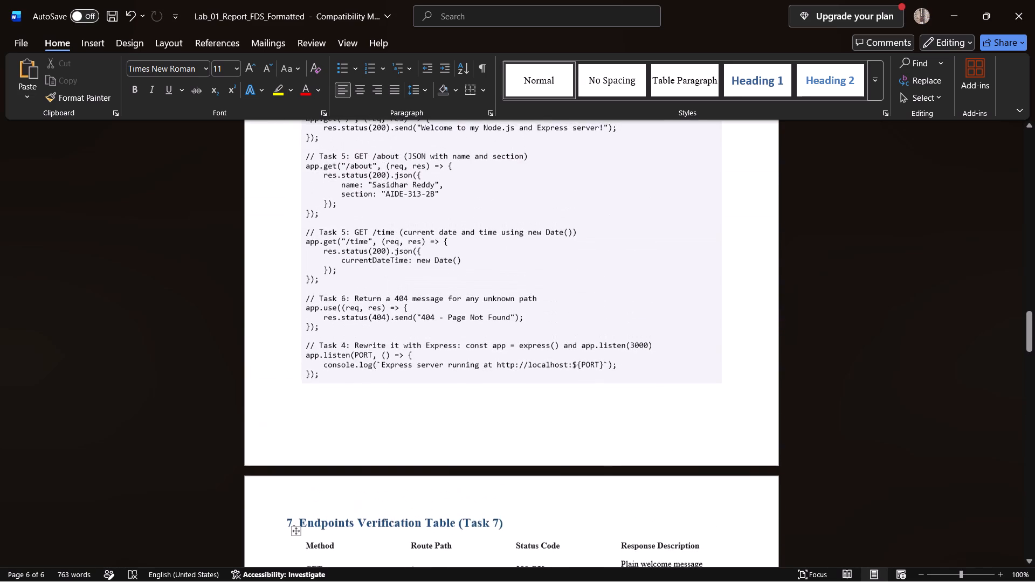
pyautogui.scroll(9, 343, 338)
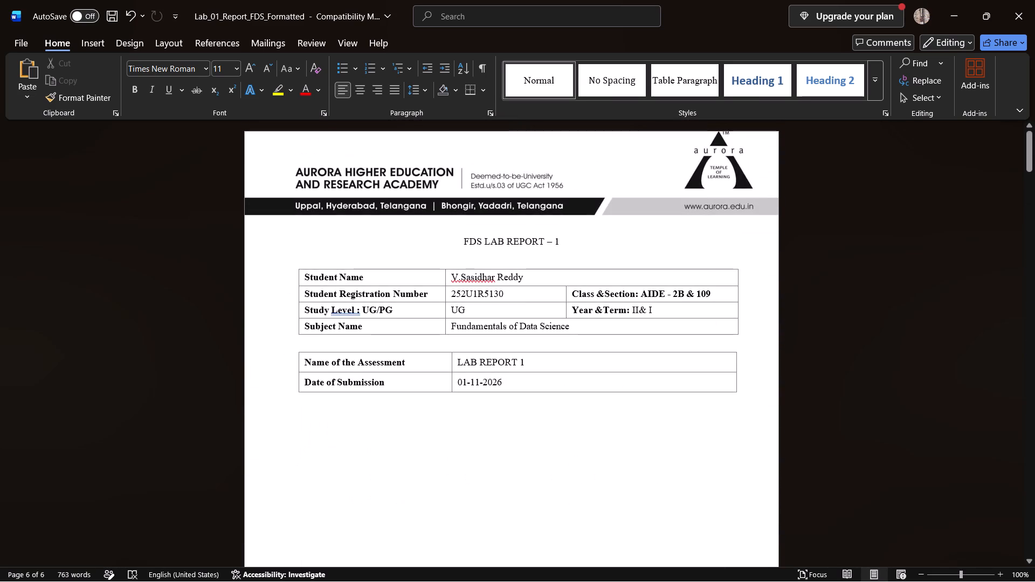
pyautogui.scroll(-5, 343, 338)
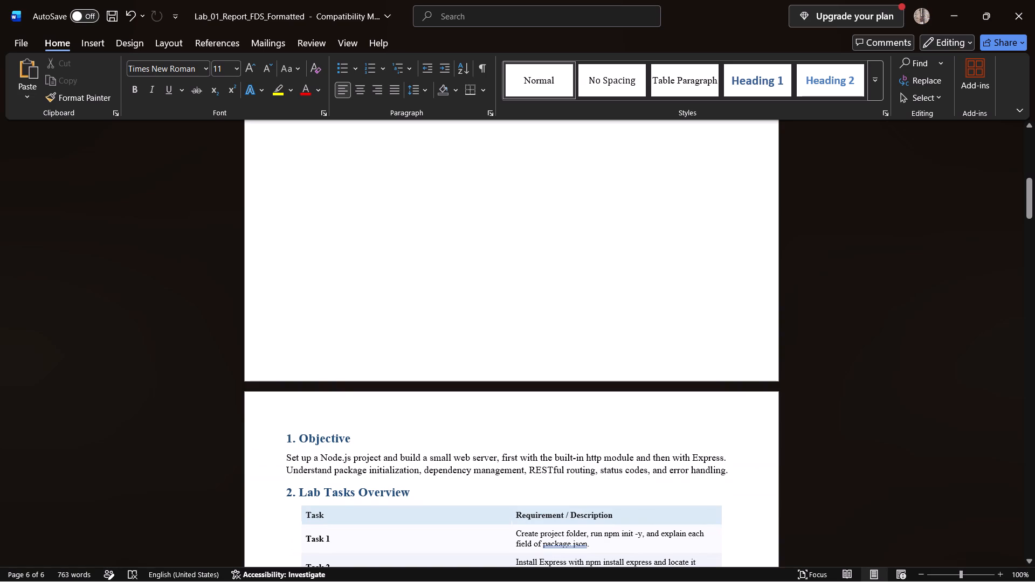
pyautogui.scroll(-1, 343, 338)
pyautogui.moveTo(281, 280); pyautogui.dragTo(309, 311)
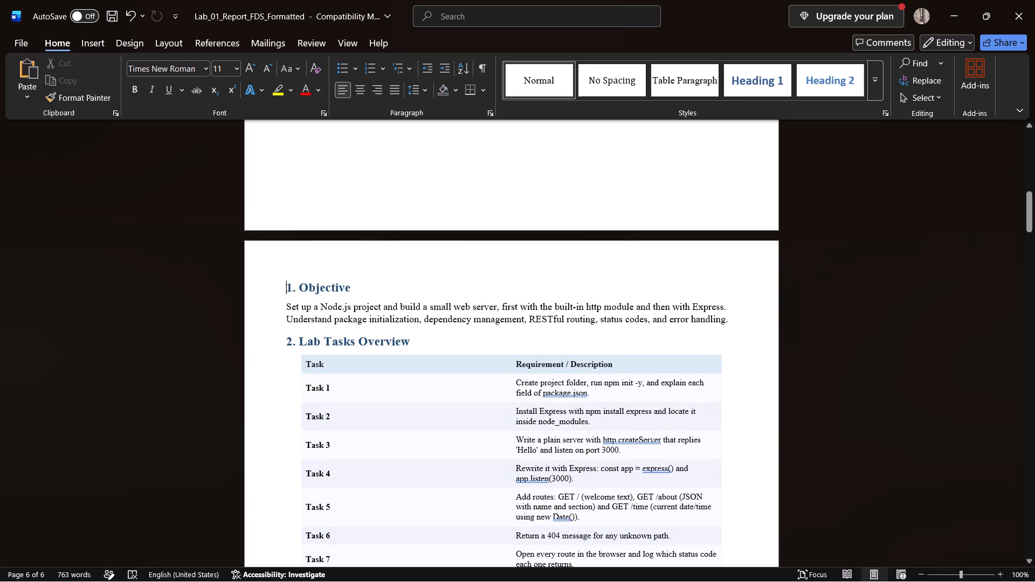
pyautogui.moveTo(309, 311); pyautogui.dragTo(392, 570)
pyautogui.scroll(1, 343, 383)
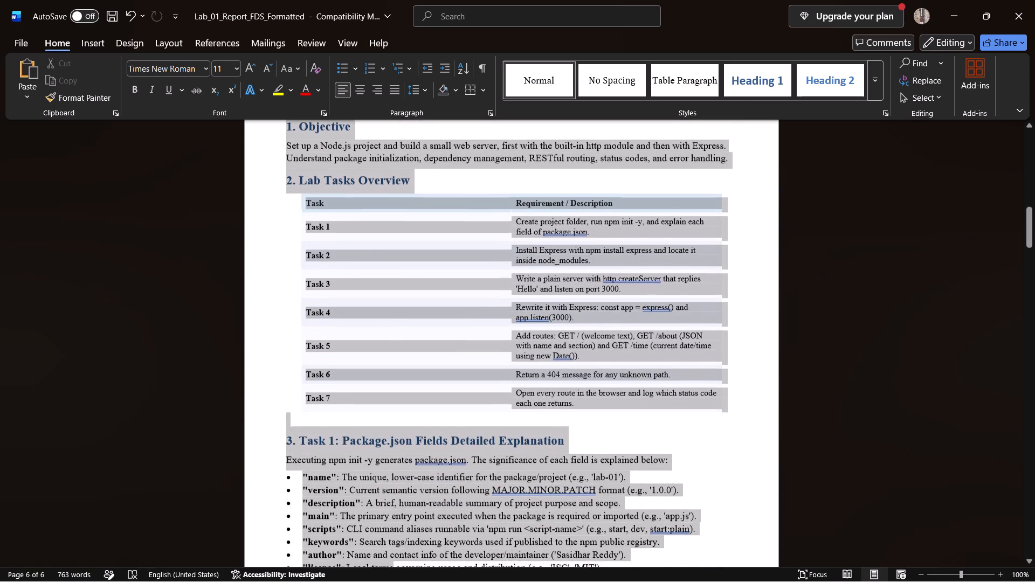
pyautogui.moveTo(392, 570); pyautogui.dragTo(388, 572)
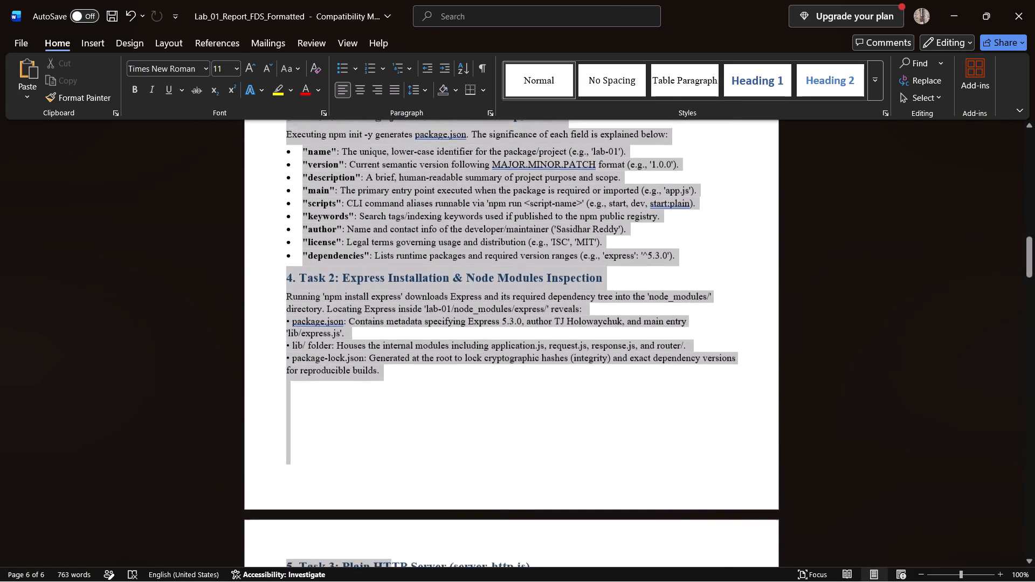
pyautogui.moveTo(388, 572); pyautogui.dragTo(388, 577)
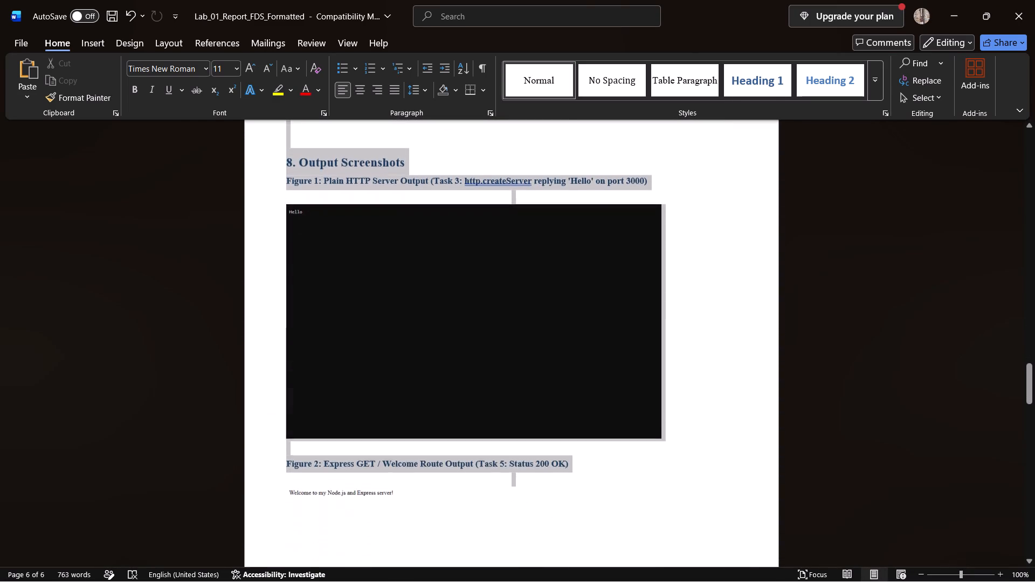
pyautogui.moveTo(388, 577); pyautogui.dragTo(412, 581)
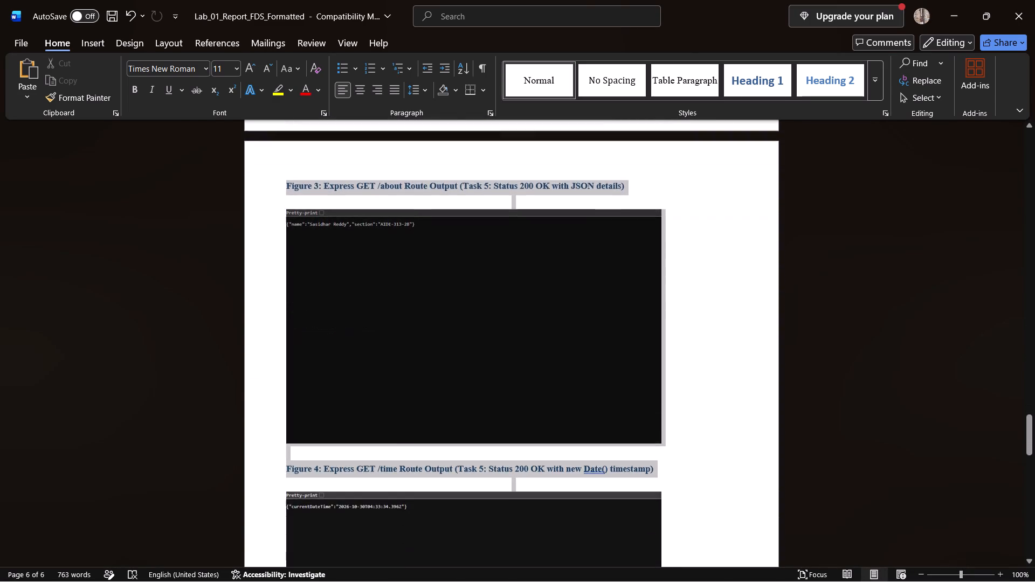
pyautogui.moveTo(412, 581); pyautogui.dragTo(340, 429)
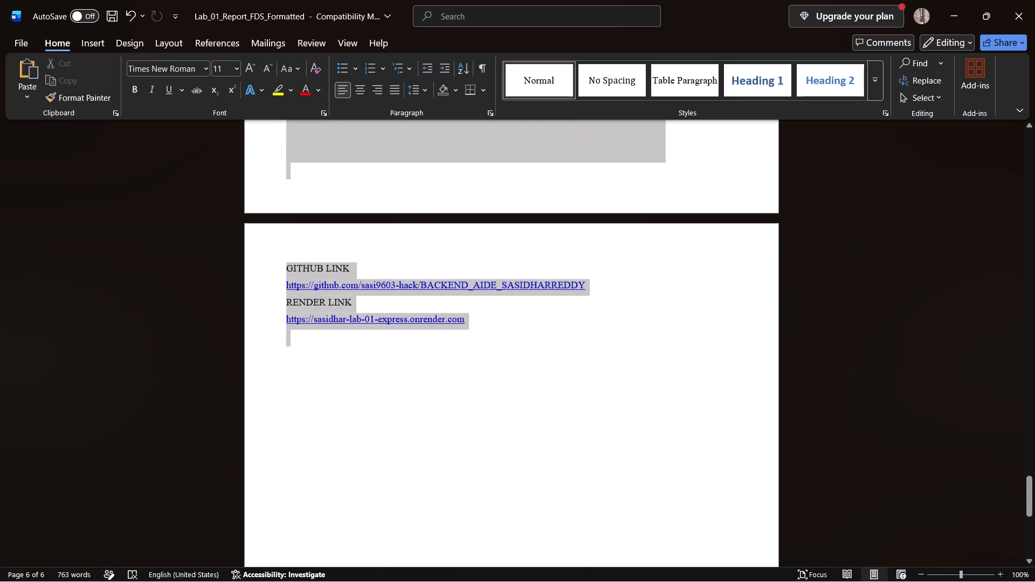
pyautogui.moveTo(340, 429); pyautogui.dragTo(315, 182)
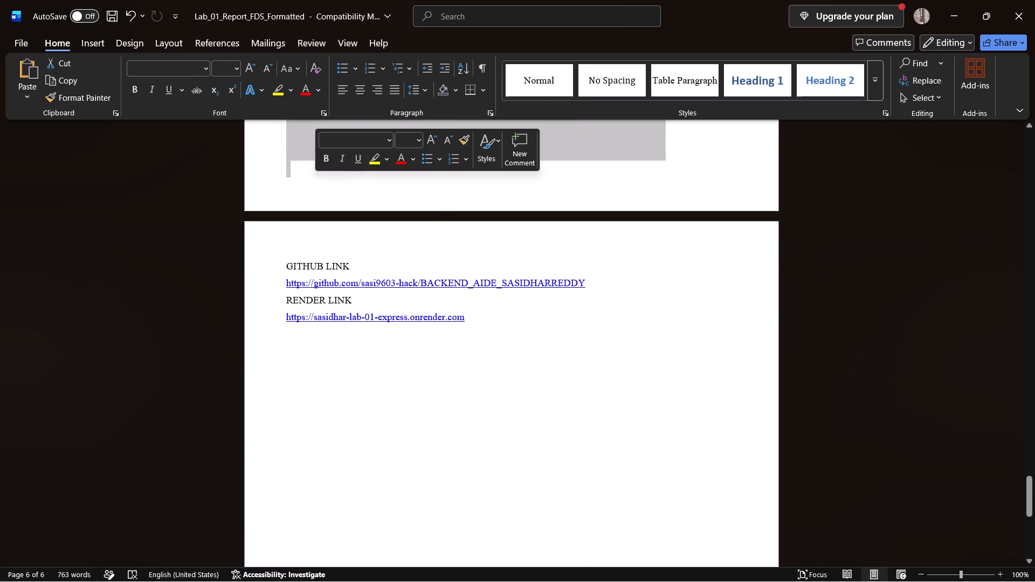
pyautogui.scroll(2, 315, 182)
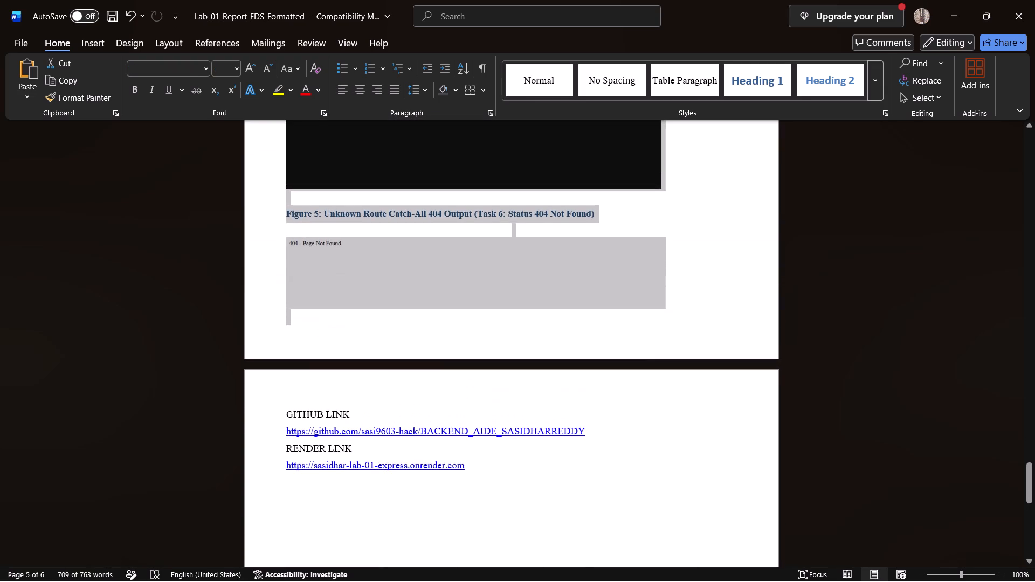
pyautogui.scroll(9, 291, 140)
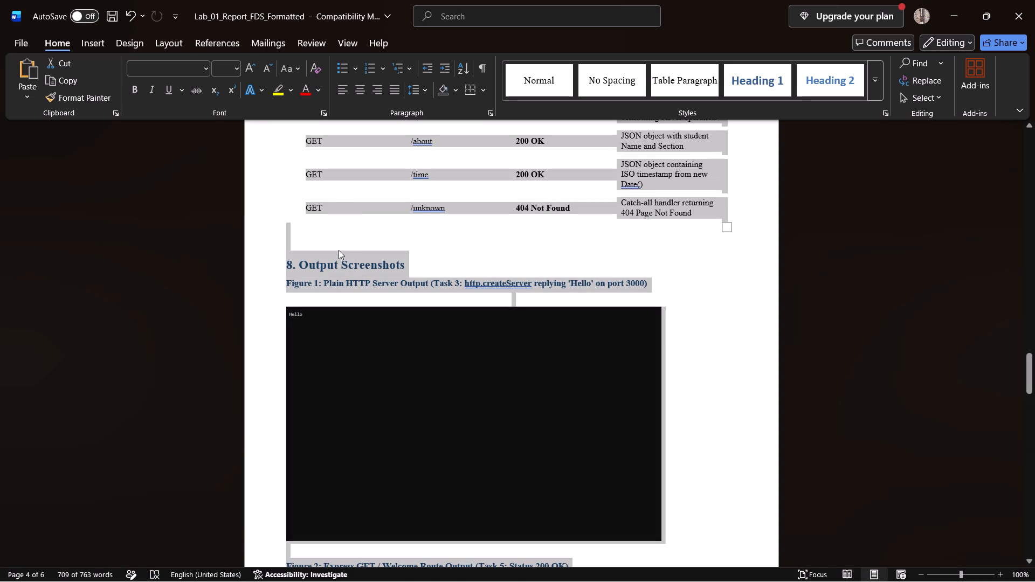
pyautogui.click(342, 87)
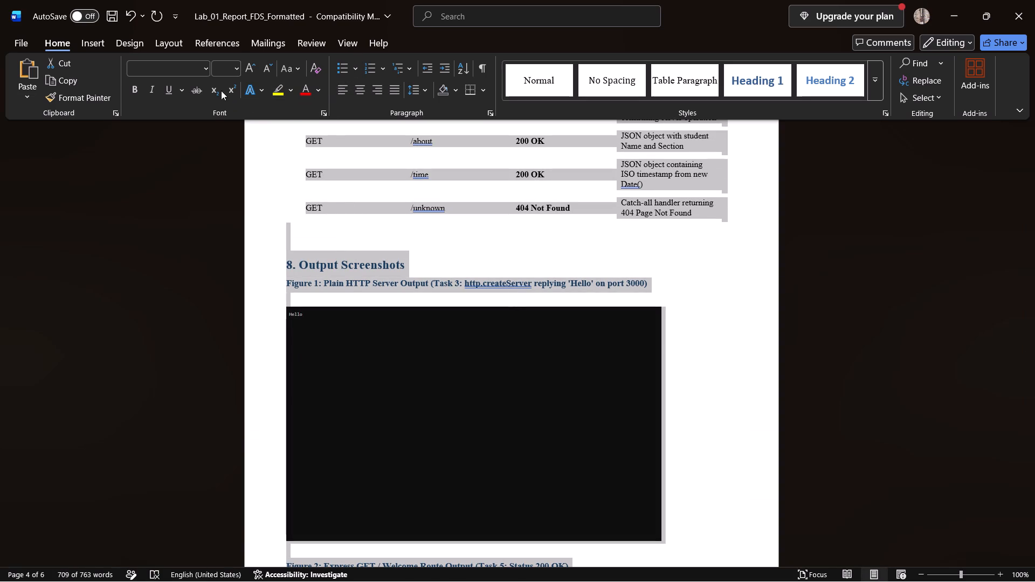
# Set the font colour of the selected report body, including its blue headings and figure captions, to black.
pyautogui.click(314, 96)
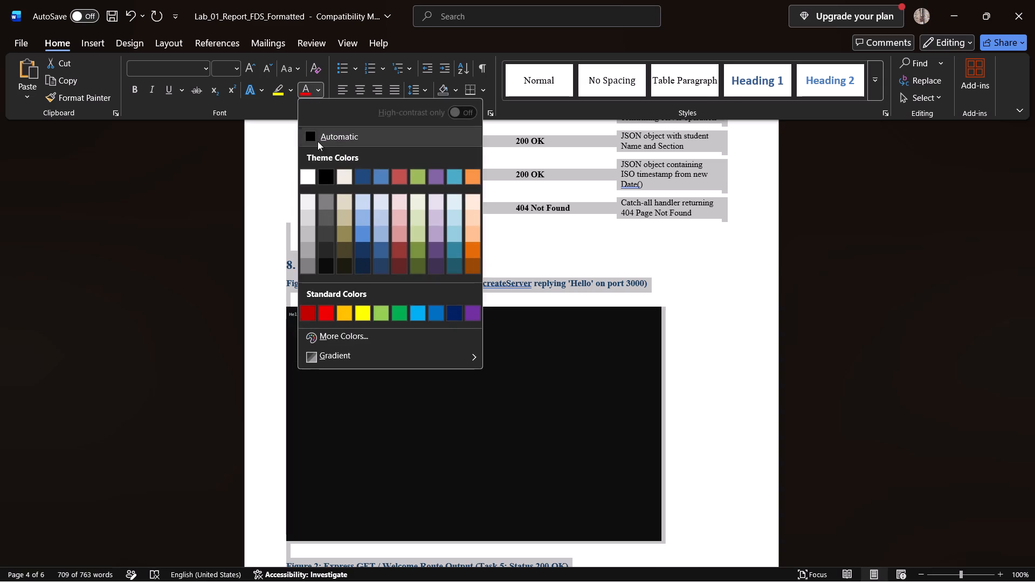
pyautogui.click(327, 172)
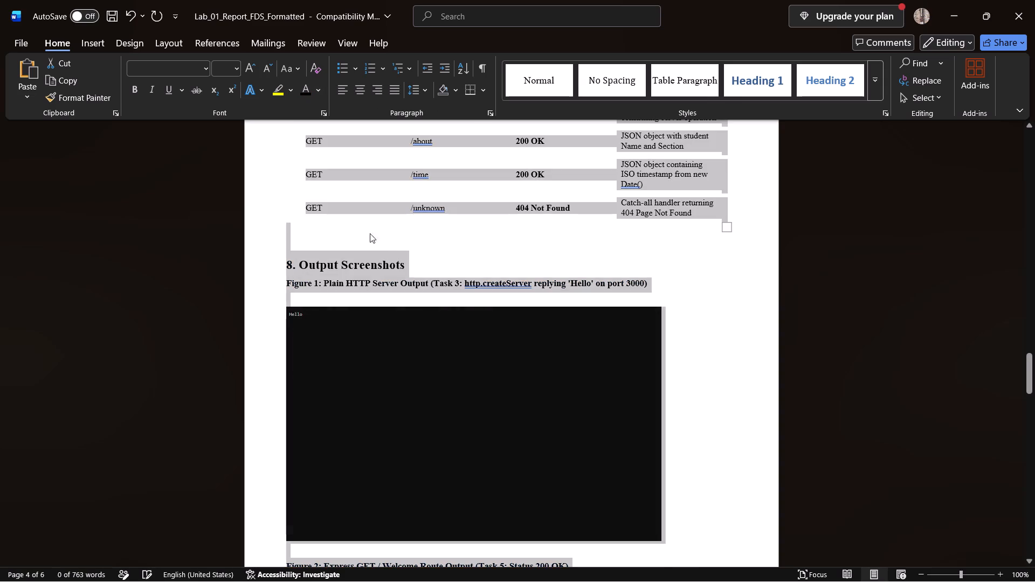
pyautogui.scroll(12, 392, 254)
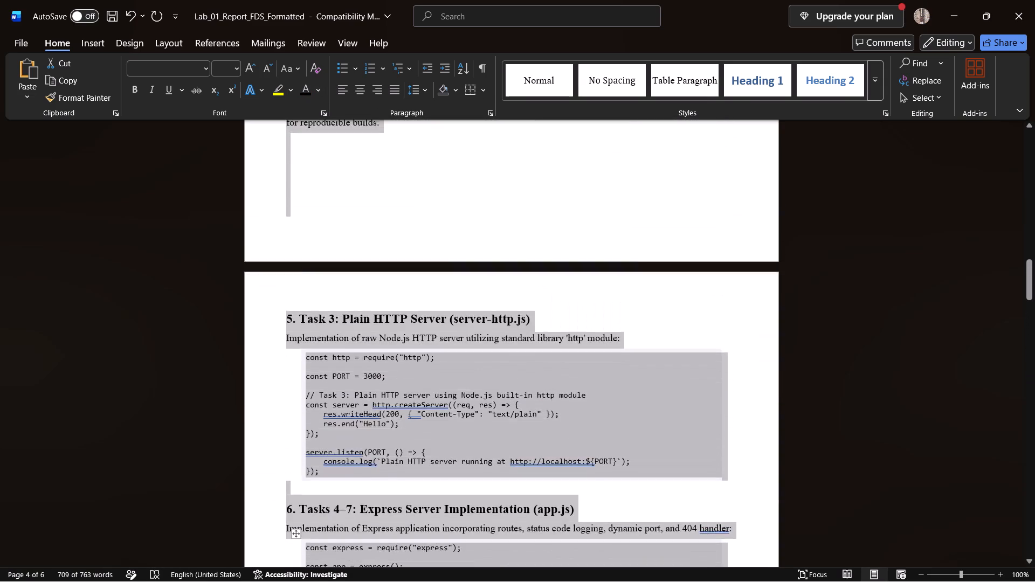
pyautogui.scroll(4, 392, 254)
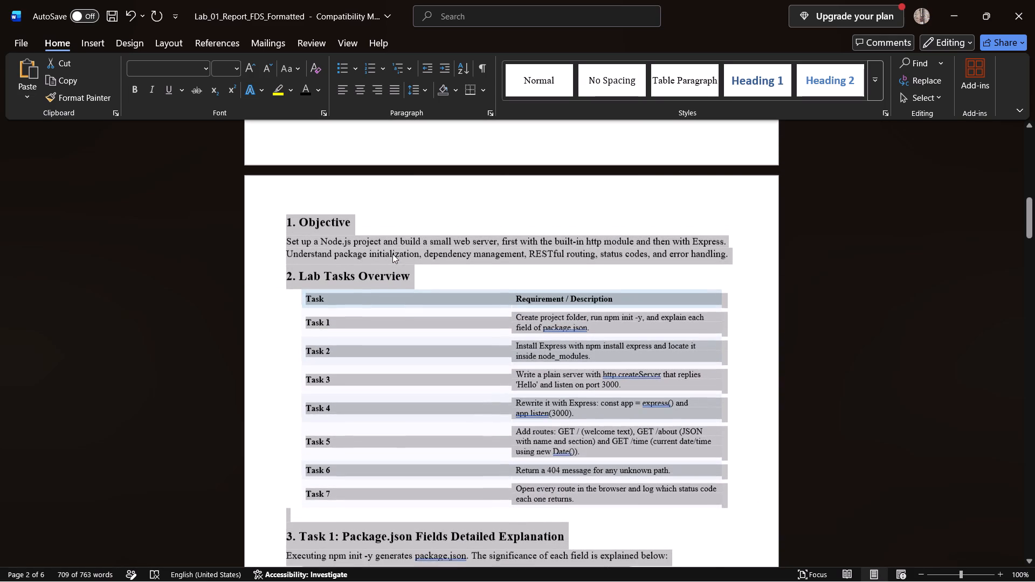
pyautogui.scroll(1, 392, 254)
pyautogui.click(398, 200)
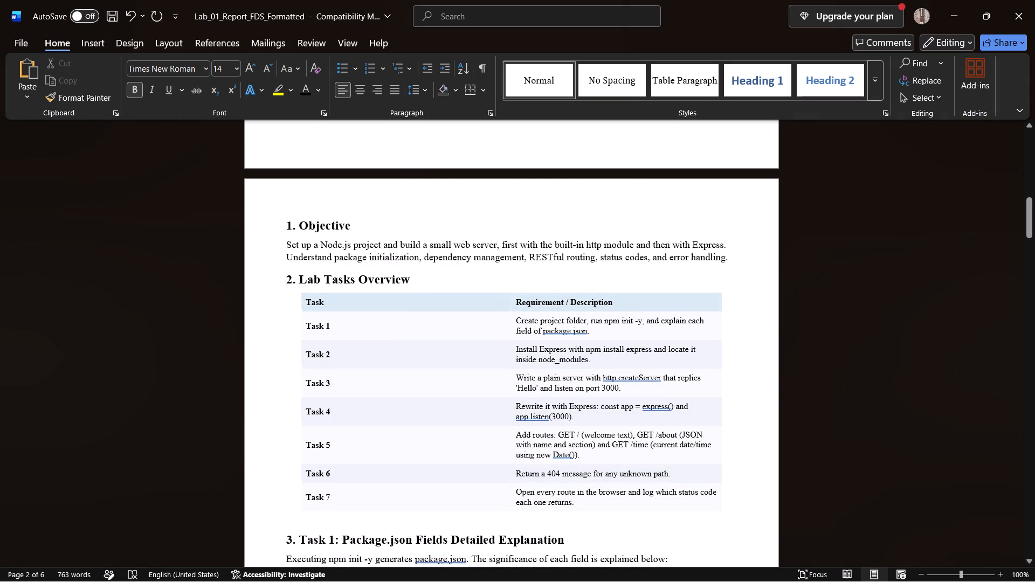
# Remove the background shading from the whole table under "2. Lab Tasks Overview".
pyautogui.click(295, 294)
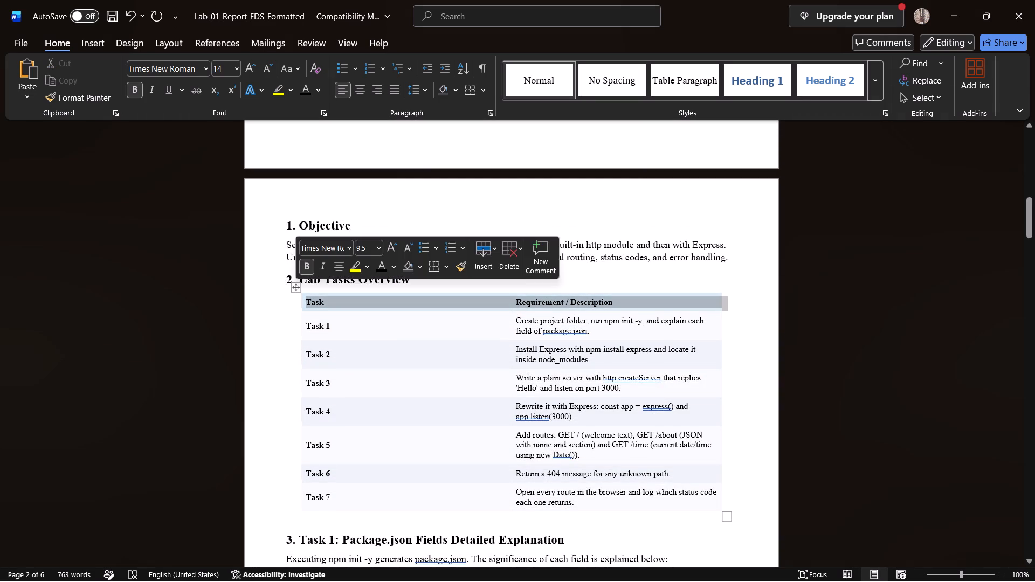
pyautogui.click(295, 287)
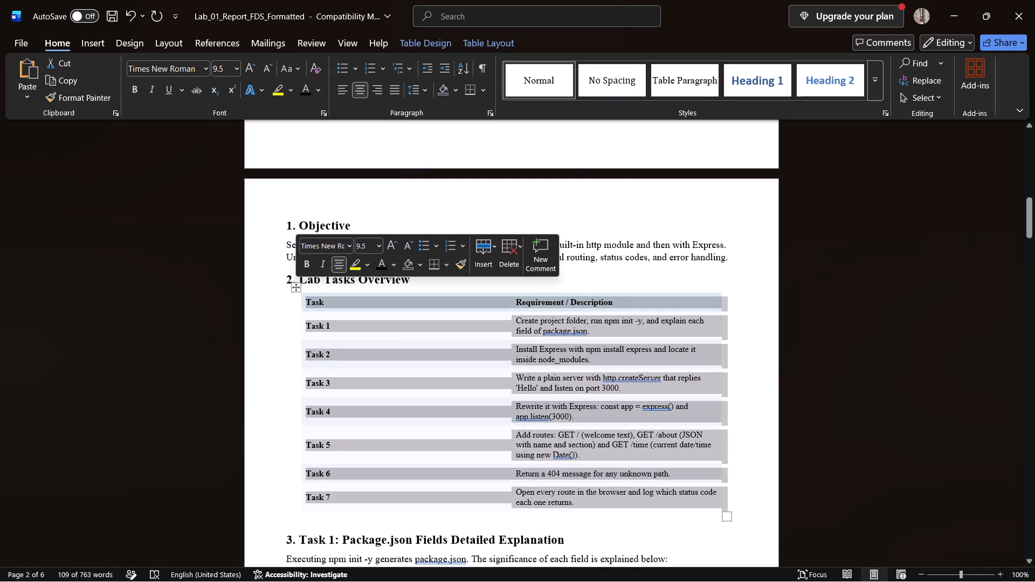
pyautogui.click(409, 265)
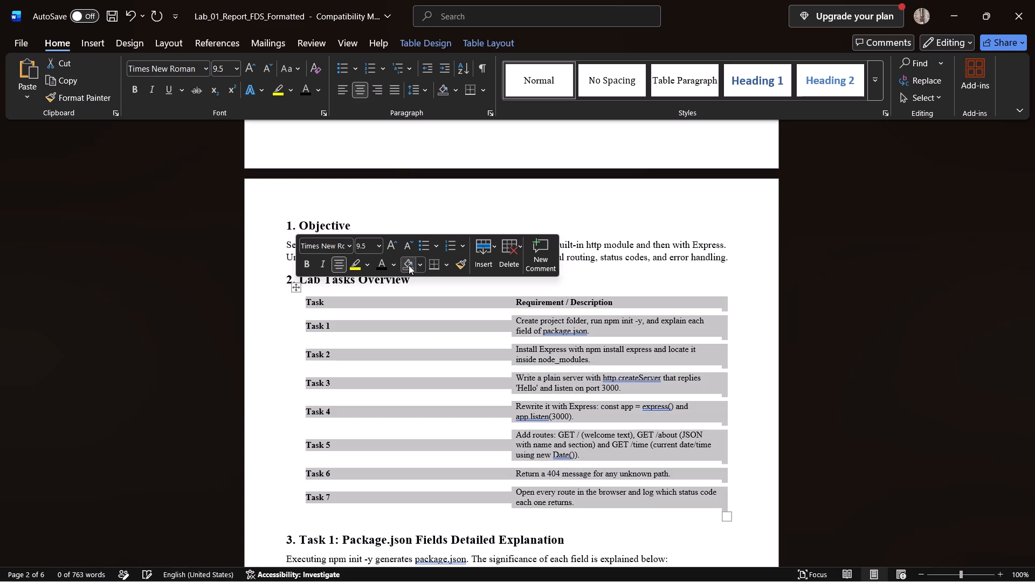
pyautogui.click(430, 351)
pyautogui.scroll(-5, 430, 351)
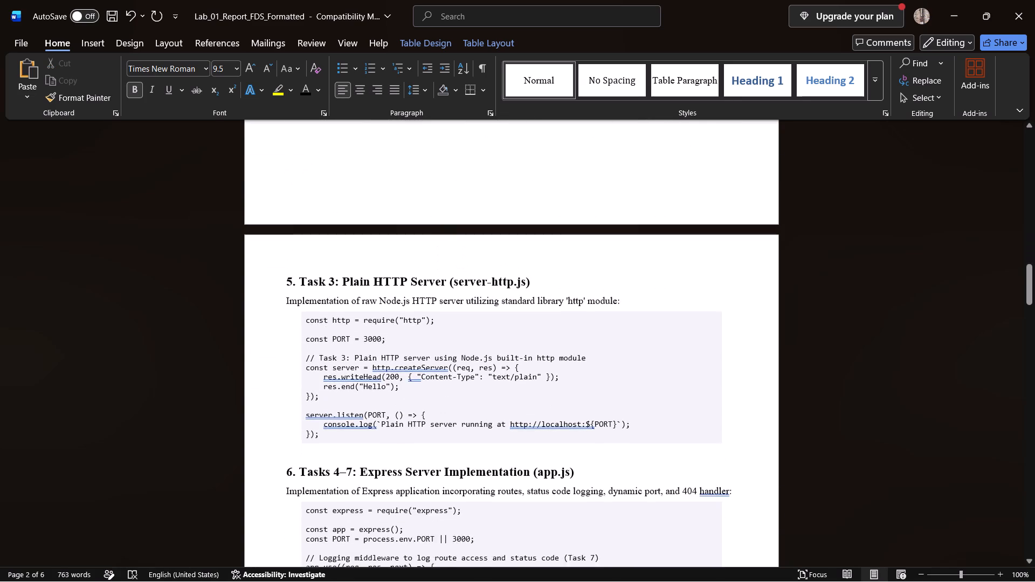
pyautogui.scroll(-6, 430, 351)
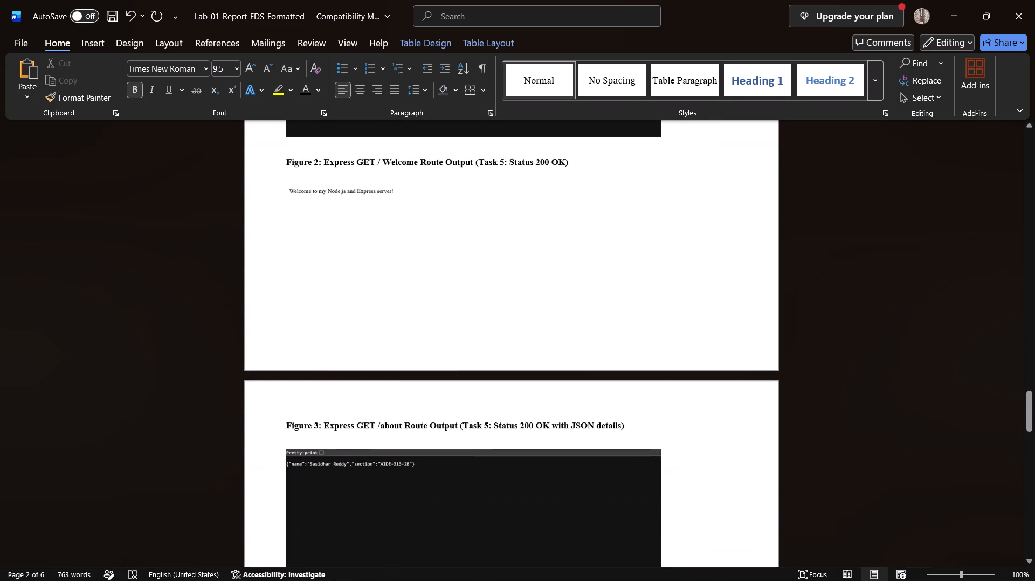
pyautogui.scroll(-6, 430, 351)
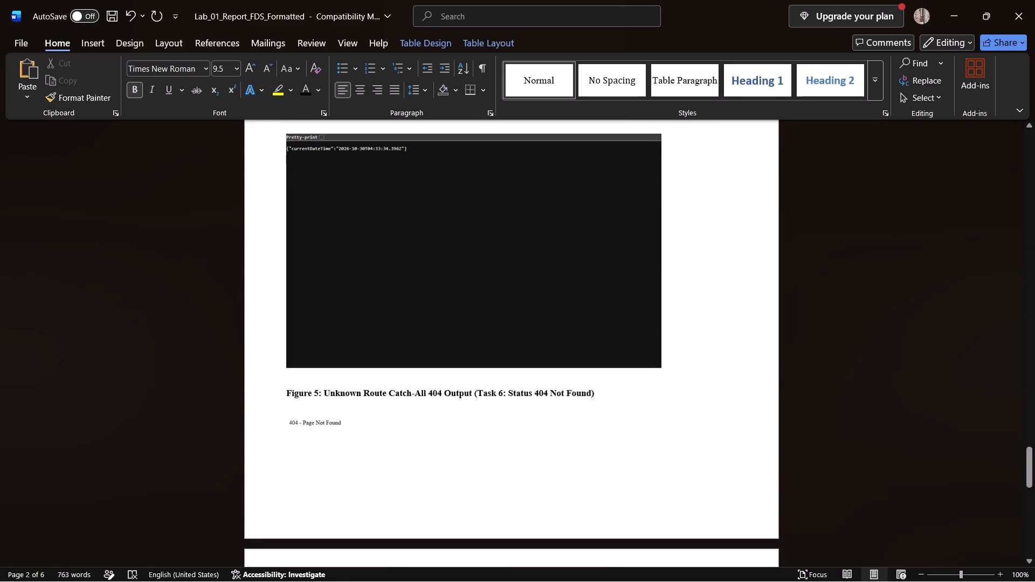
pyautogui.scroll(-1, 430, 351)
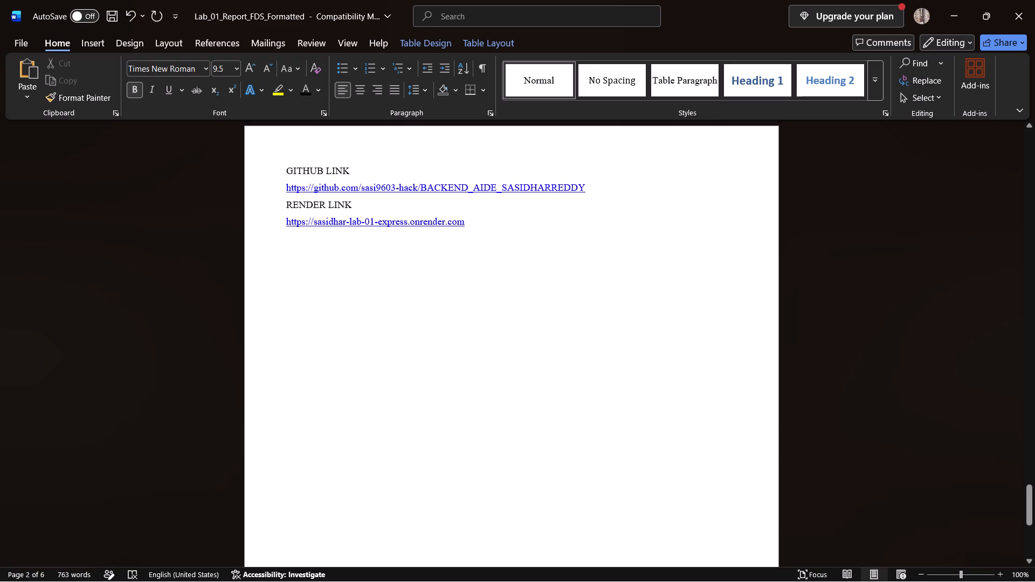
pyautogui.click(487, 227)
pyautogui.press('Return')
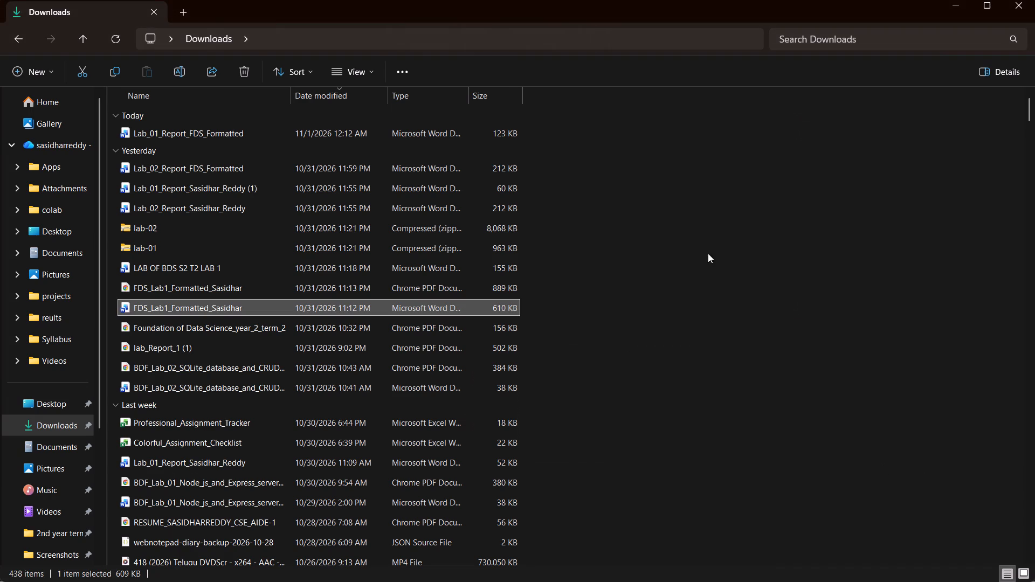
# In File Explorer's Downloads folder, copy the Lab_01_Report_FDS_Formatted file.
pyautogui.click(368, 139)
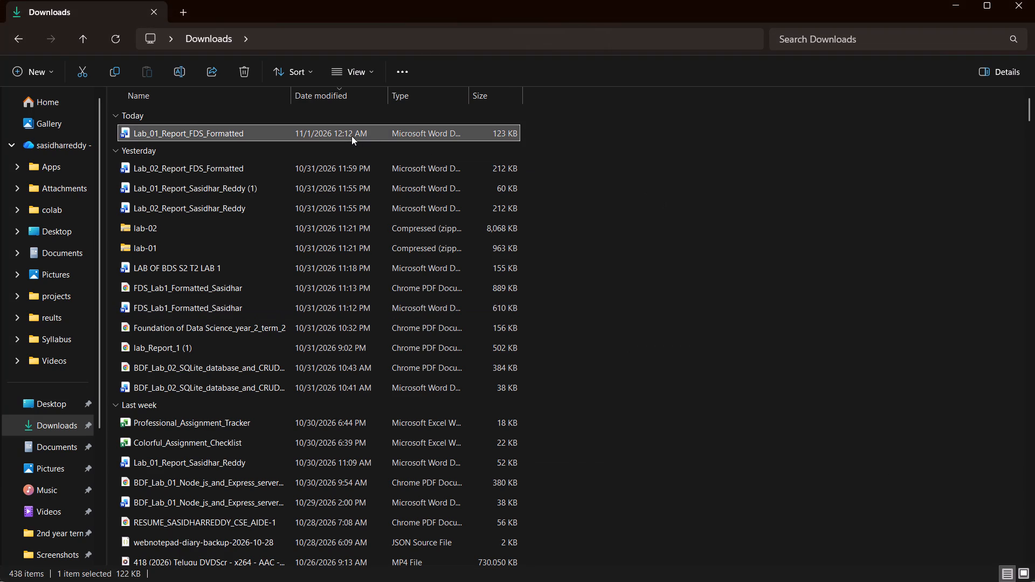
pyautogui.rightClick(351, 136)
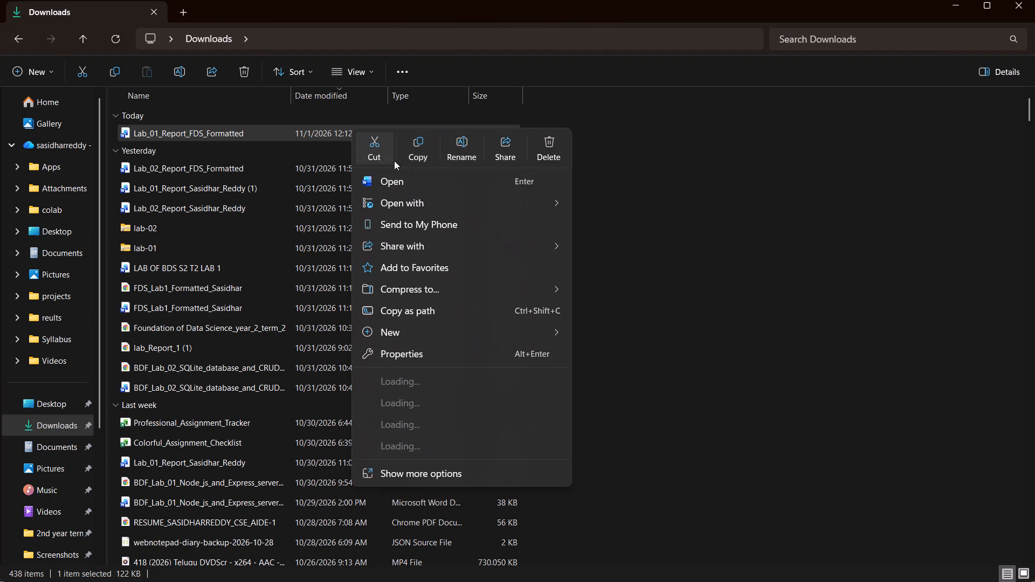
pyautogui.click(414, 151)
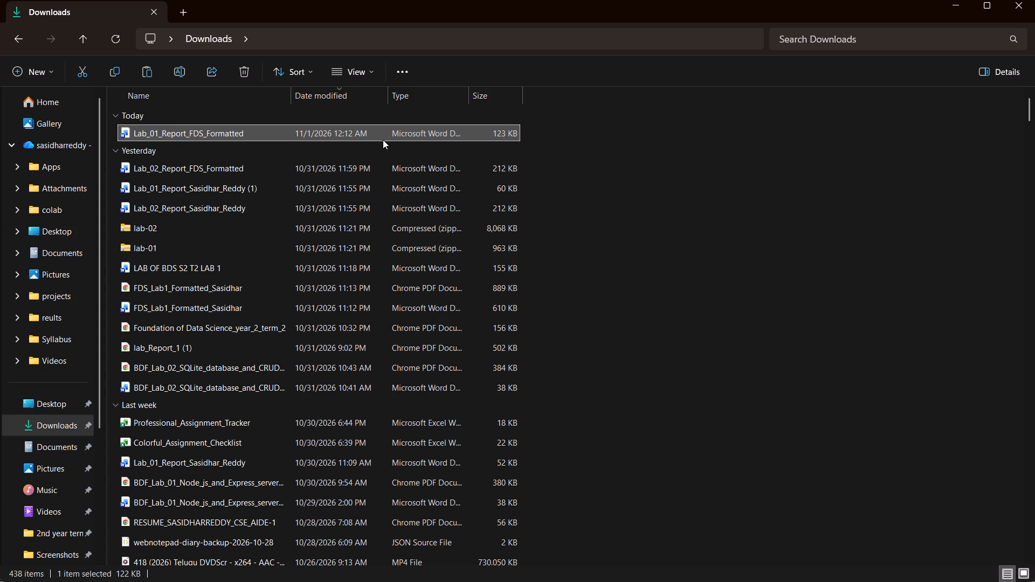
# Open Lab_01_Report_FDS_Formatted from Downloads in Word.
pyautogui.rightClick(383, 140)
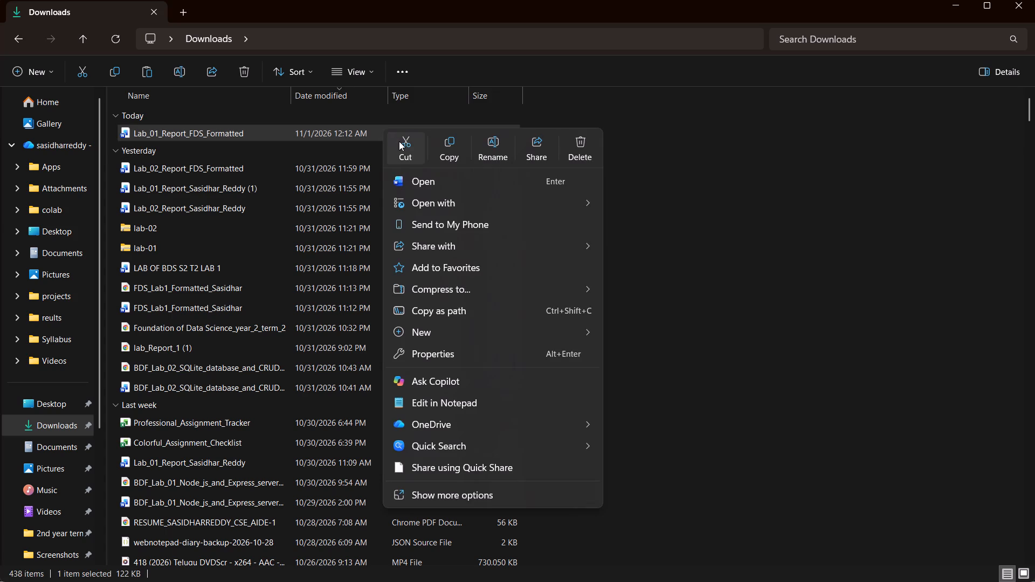
pyautogui.click(420, 179)
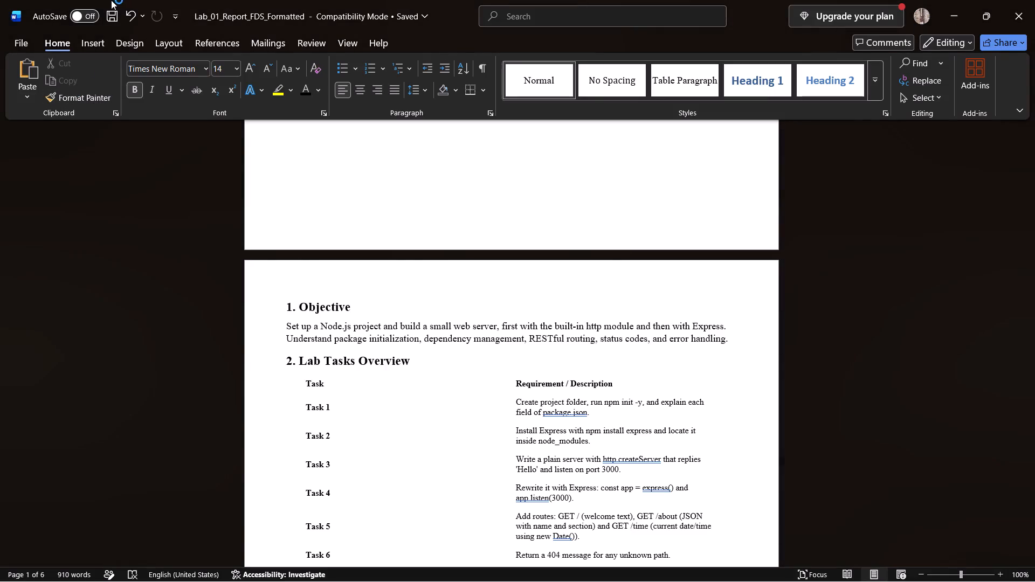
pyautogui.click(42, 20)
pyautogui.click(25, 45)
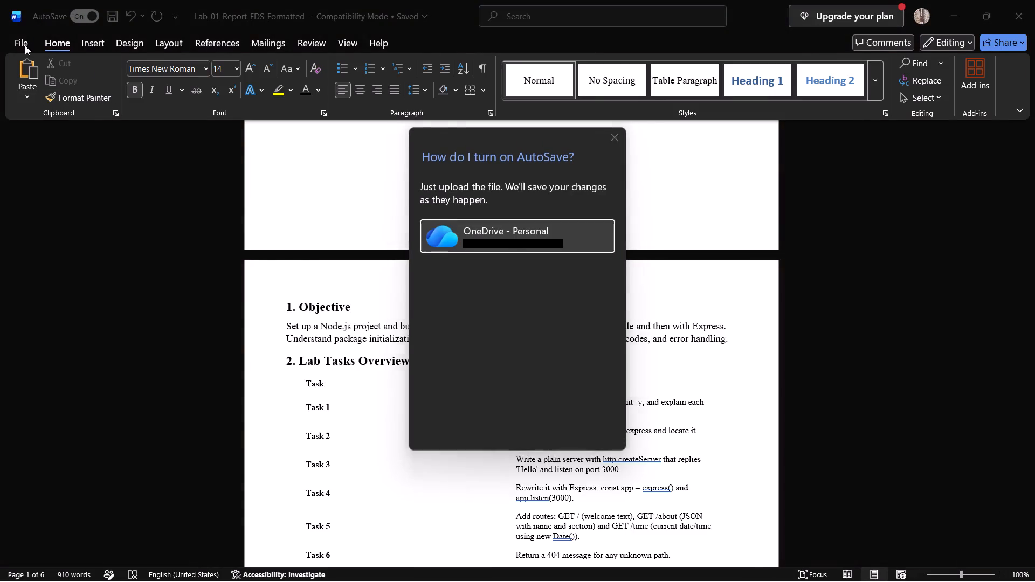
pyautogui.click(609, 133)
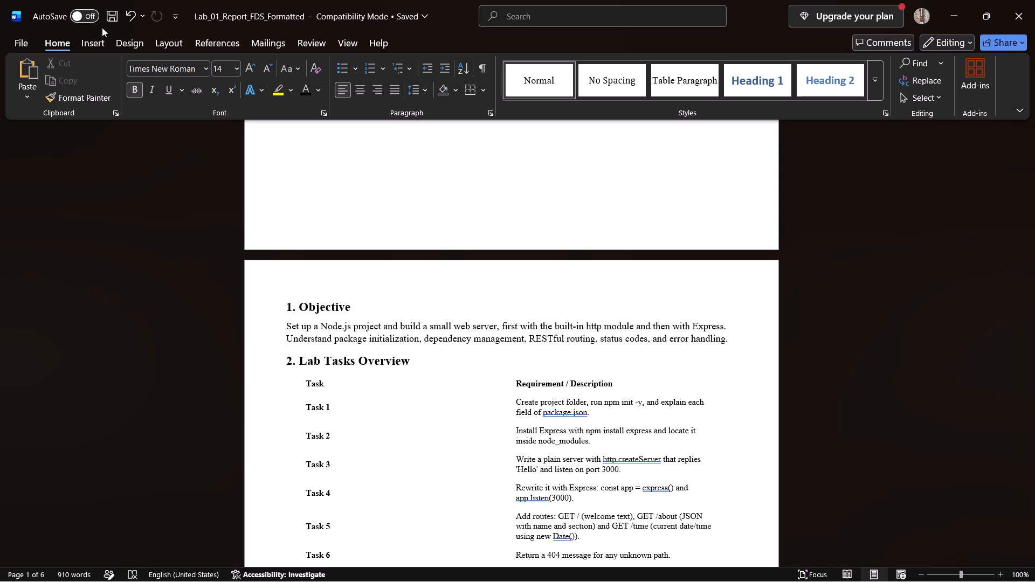
# Save the Lab_01_Report_FDS_Formatted document again.
pyautogui.click(103, 16)
pyautogui.click(111, 18)
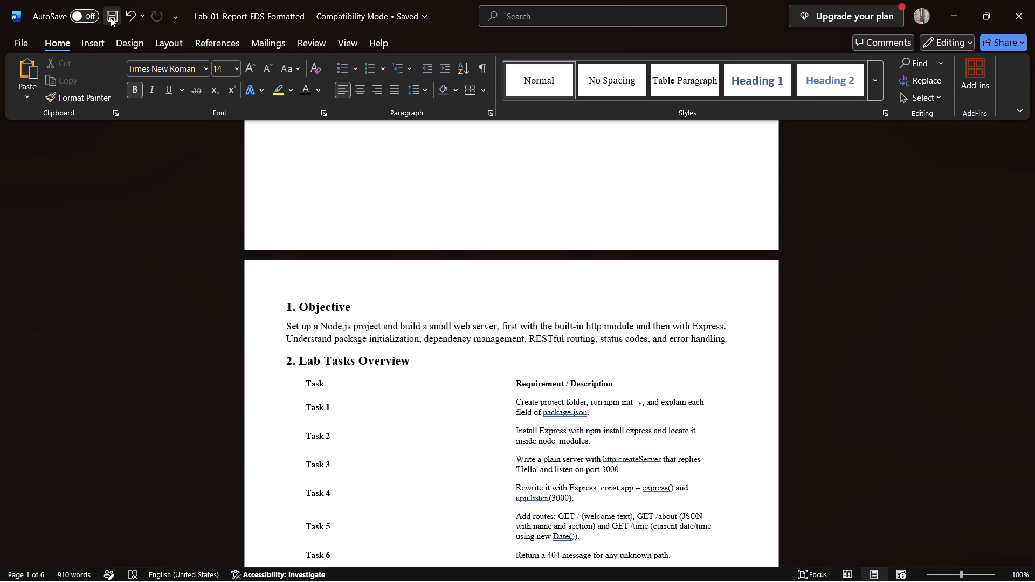
pyautogui.doubleClick(111, 18)
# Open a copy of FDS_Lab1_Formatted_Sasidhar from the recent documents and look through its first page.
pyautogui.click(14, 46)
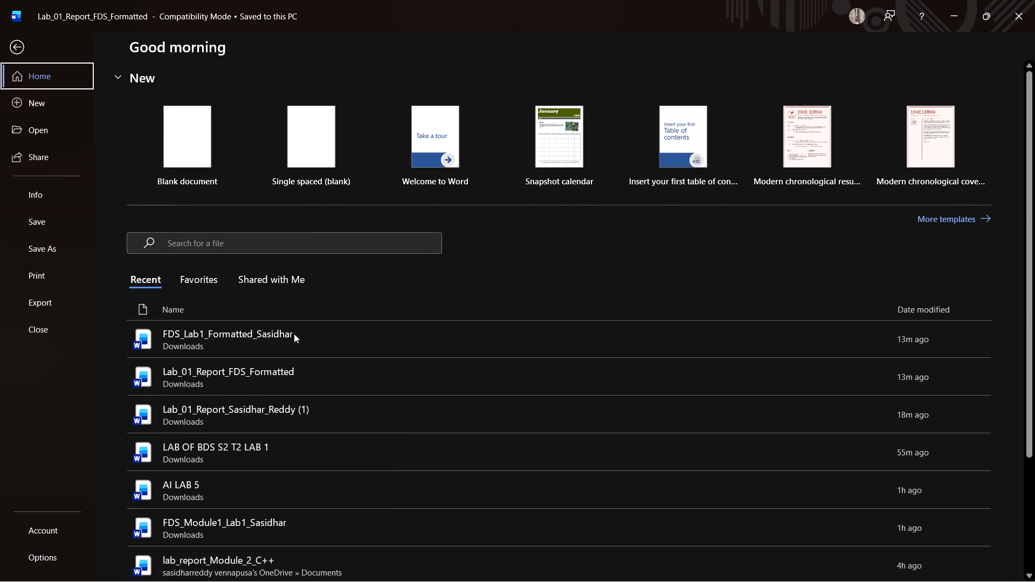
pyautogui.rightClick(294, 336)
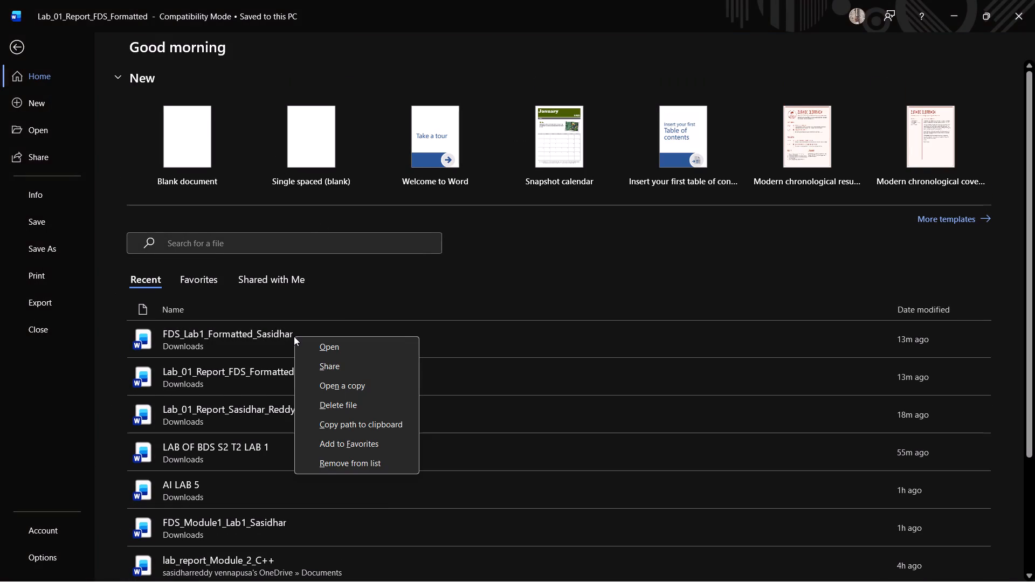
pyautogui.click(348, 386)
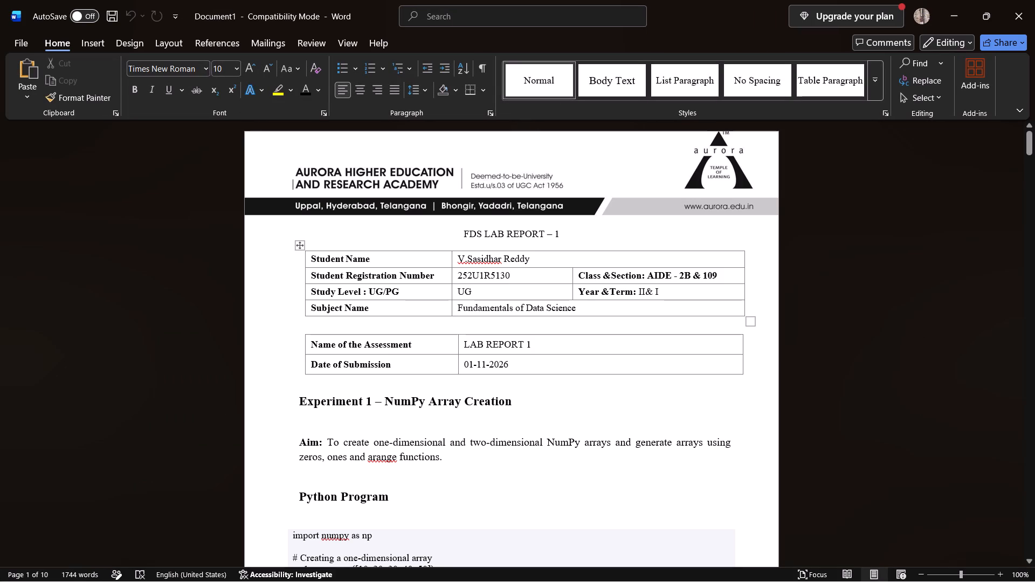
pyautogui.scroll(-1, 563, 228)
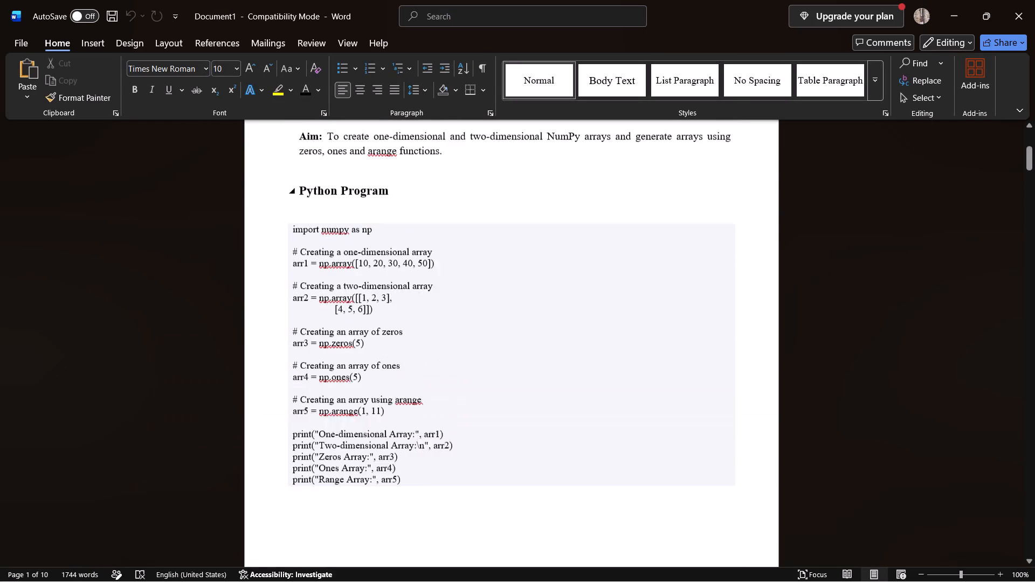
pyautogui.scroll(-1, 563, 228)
# Open the original FDS_Lab1_Formatted_Sasidhar document from the recent documents.
pyautogui.click(25, 47)
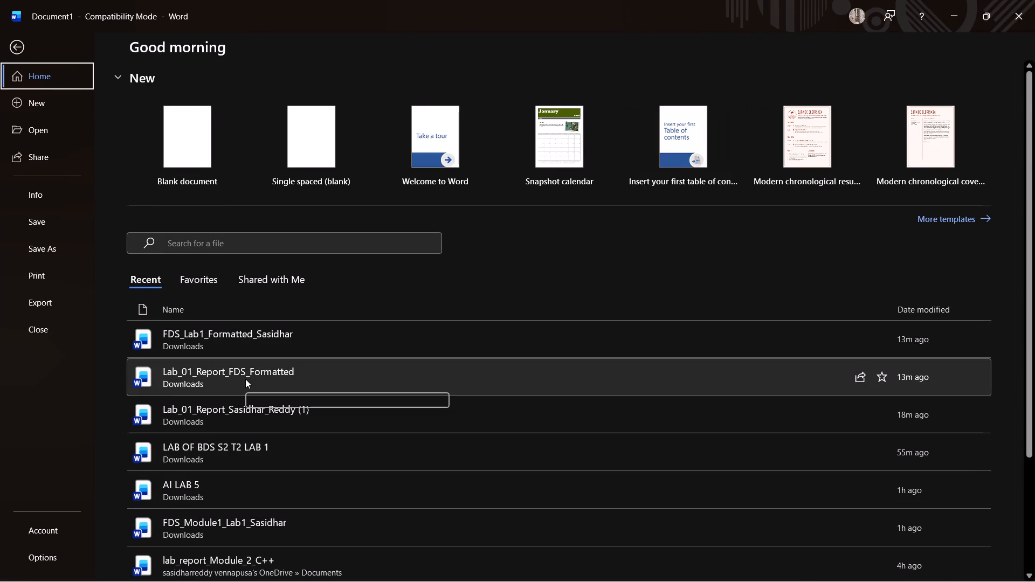
pyautogui.click(214, 342)
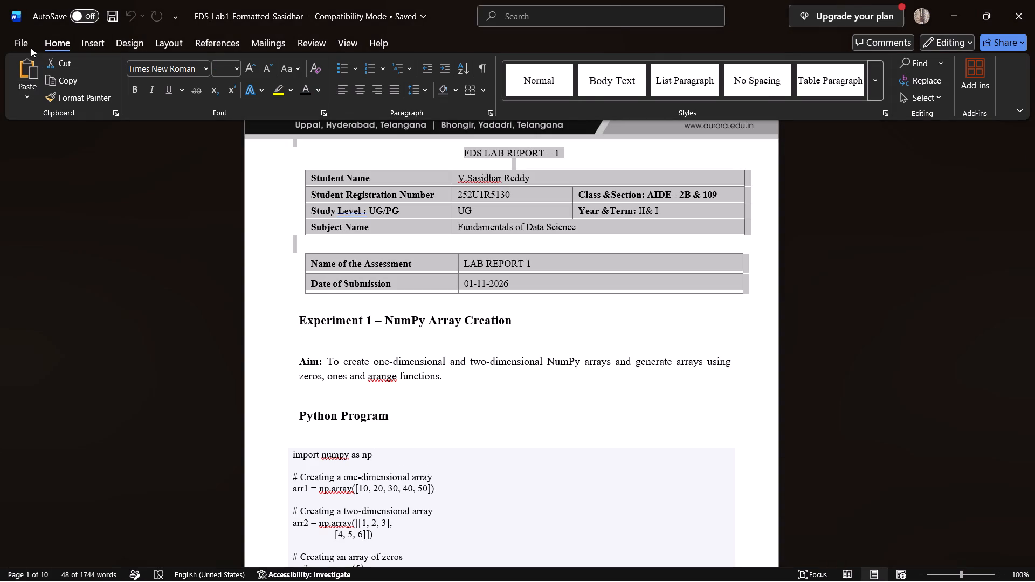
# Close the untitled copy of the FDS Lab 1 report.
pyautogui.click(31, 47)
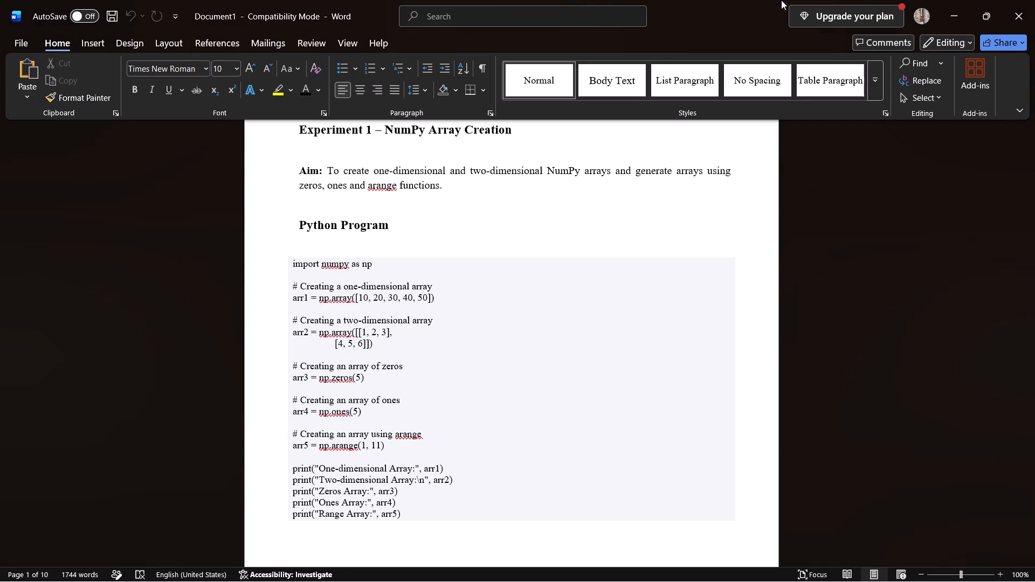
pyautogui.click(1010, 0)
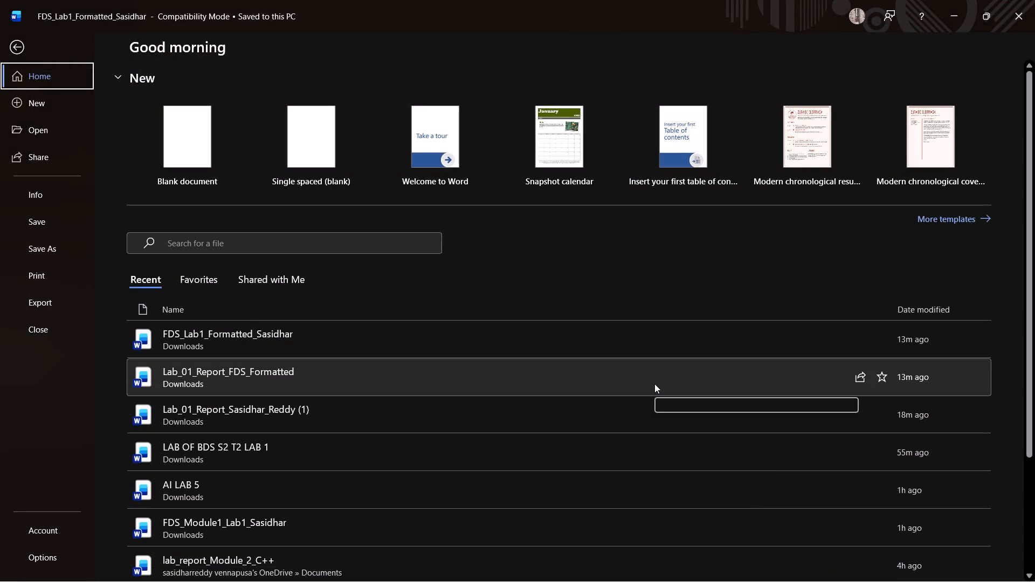
# Look through the first two pages of the FDS_Lab1_Formatted_Sasidhar report and close the document.
pyautogui.click(654, 384)
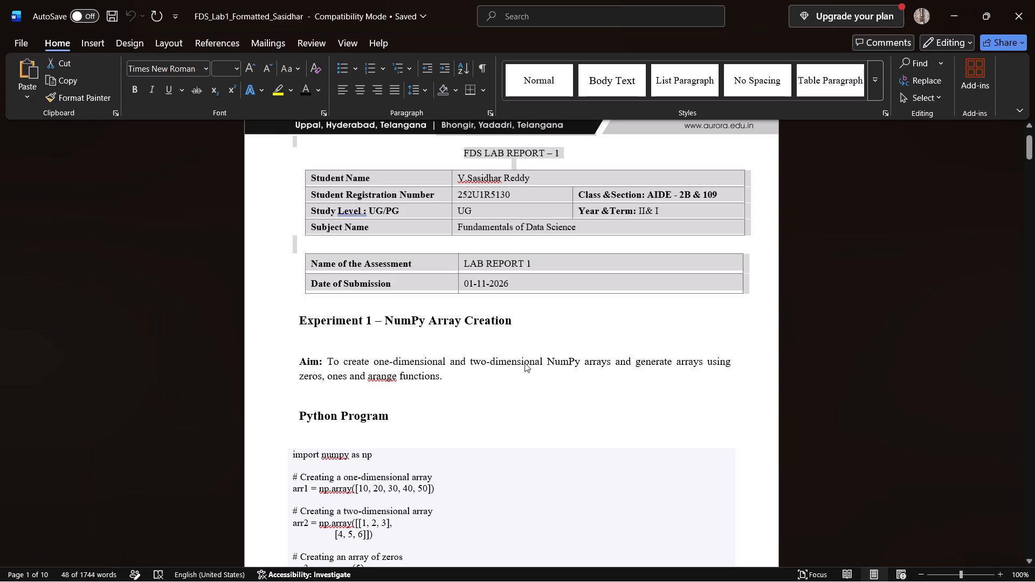
pyautogui.scroll(-1, 462, 297)
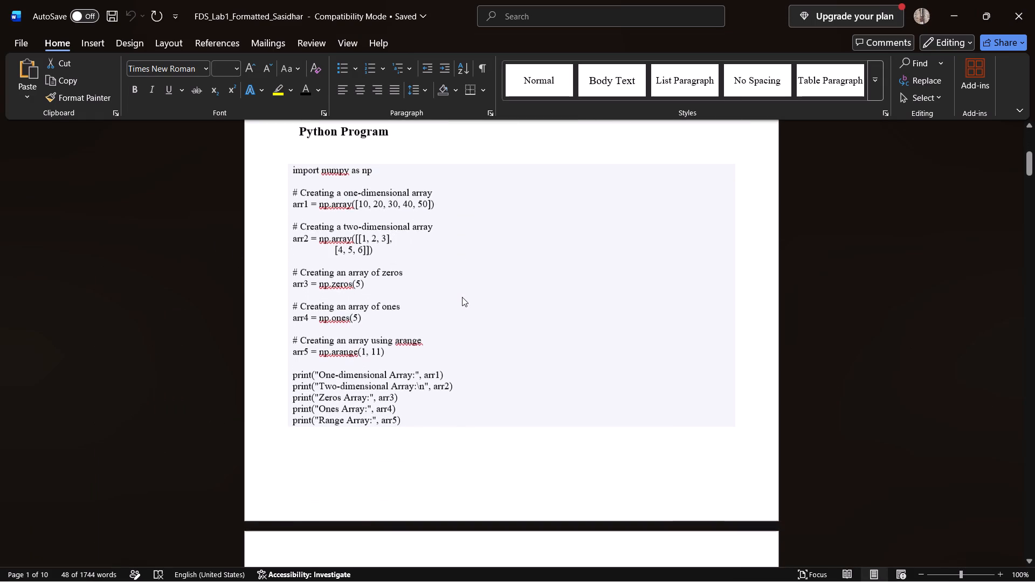
pyautogui.scroll(-11, 462, 297)
pyautogui.hscroll(9, 462, 297)
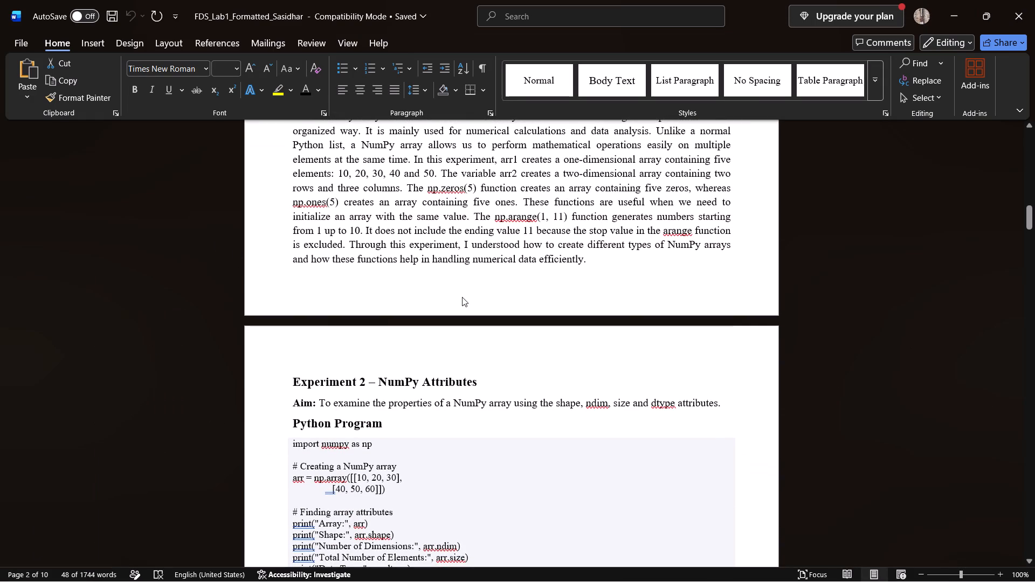
pyautogui.click(13, 37)
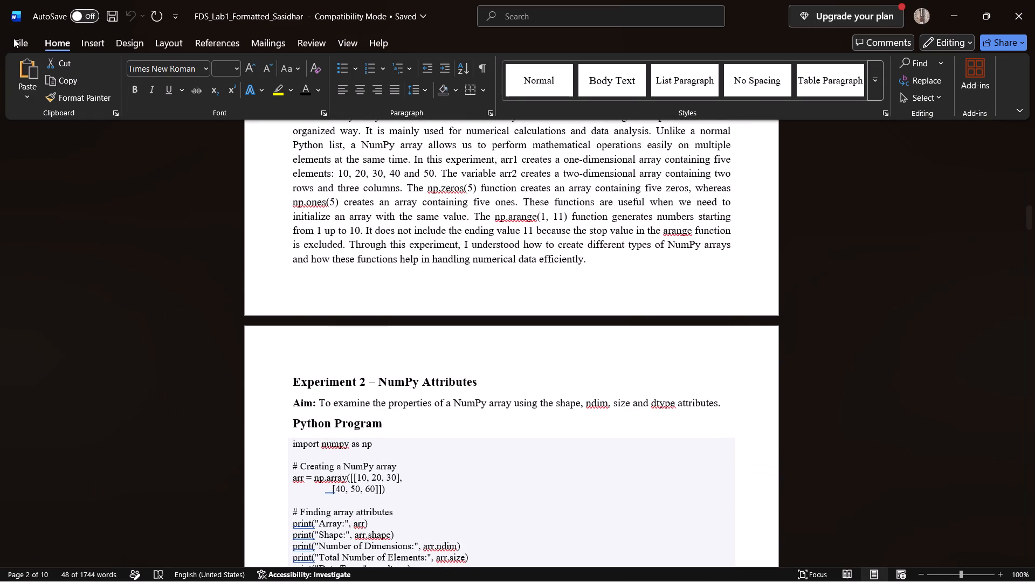
pyautogui.click(23, 36)
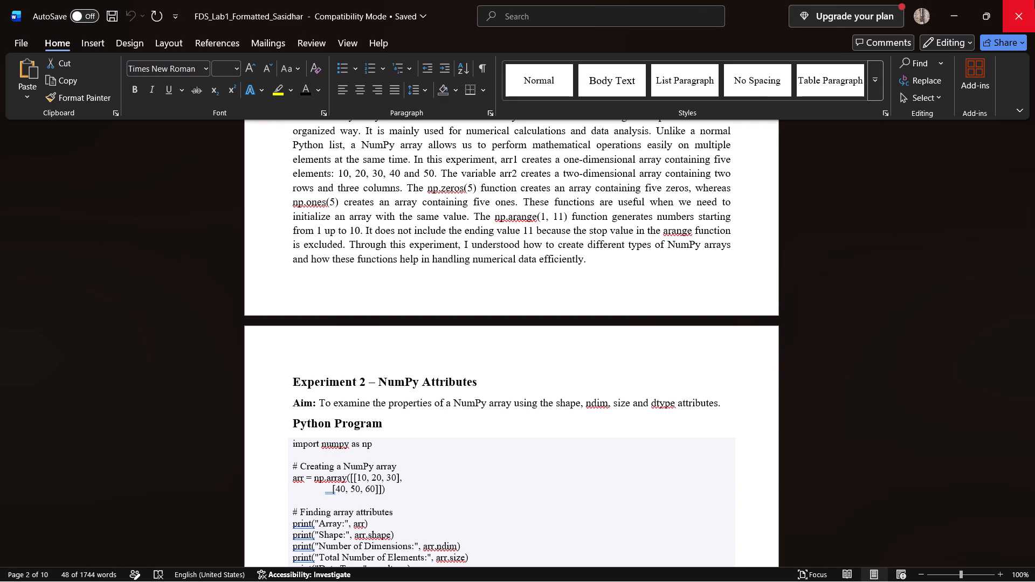
pyautogui.click(1032, 3)
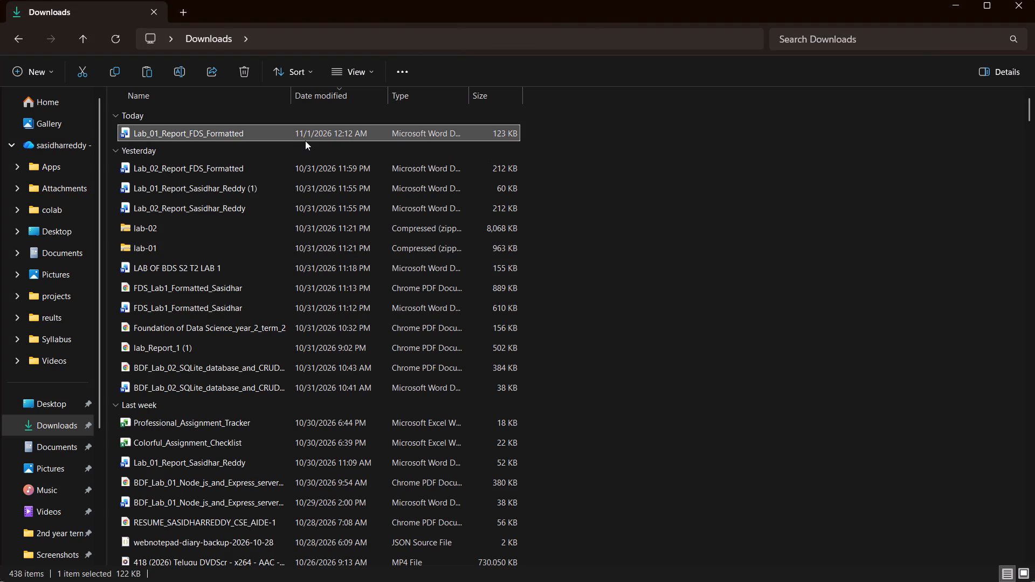
# Open the Lab_01_Report_FDS_Formatted document from the Downloads folder.
pyautogui.doubleClick(299, 130)
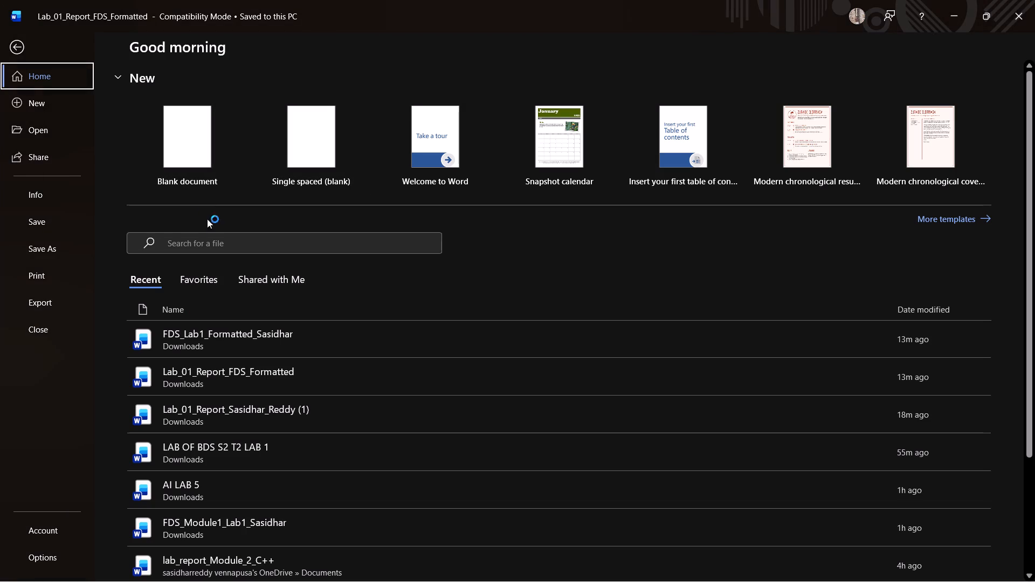
pyautogui.click(229, 393)
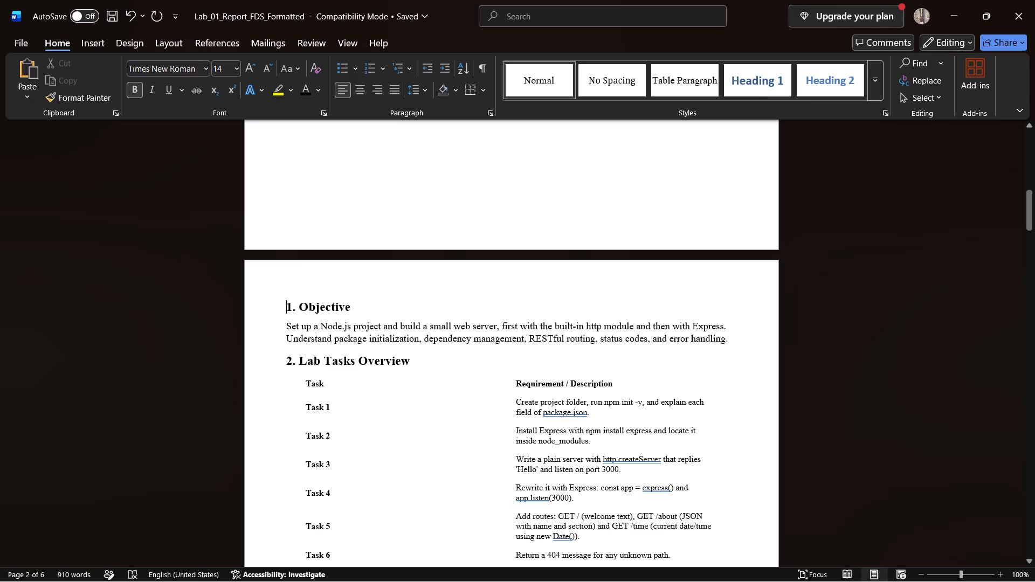
# Review the Lab 1 report from its cover page through the task sections and output screenshots.
pyautogui.scroll(6, 538, 304)
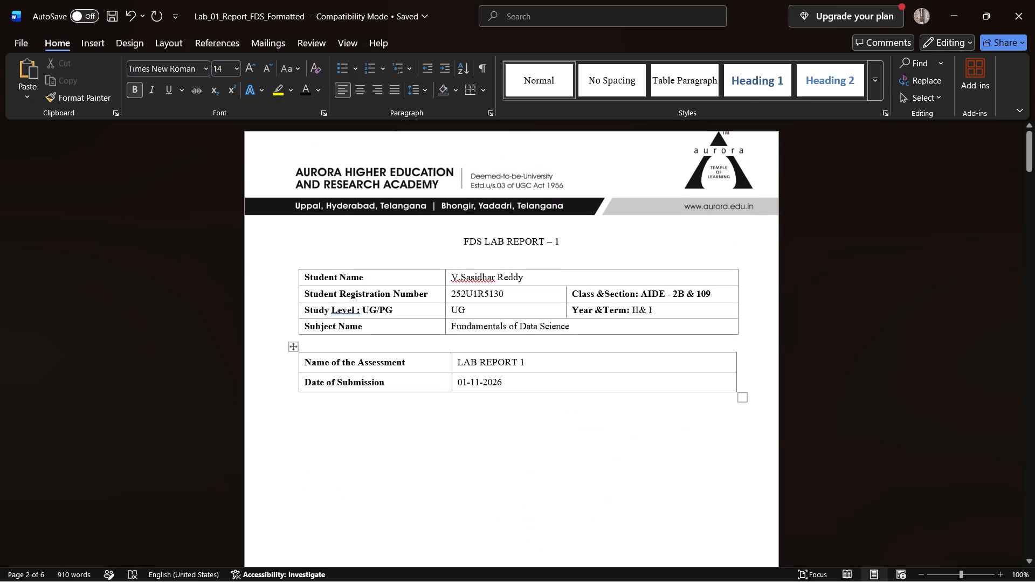
pyautogui.scroll(1, 538, 304)
pyautogui.scroll(-9, 464, 230)
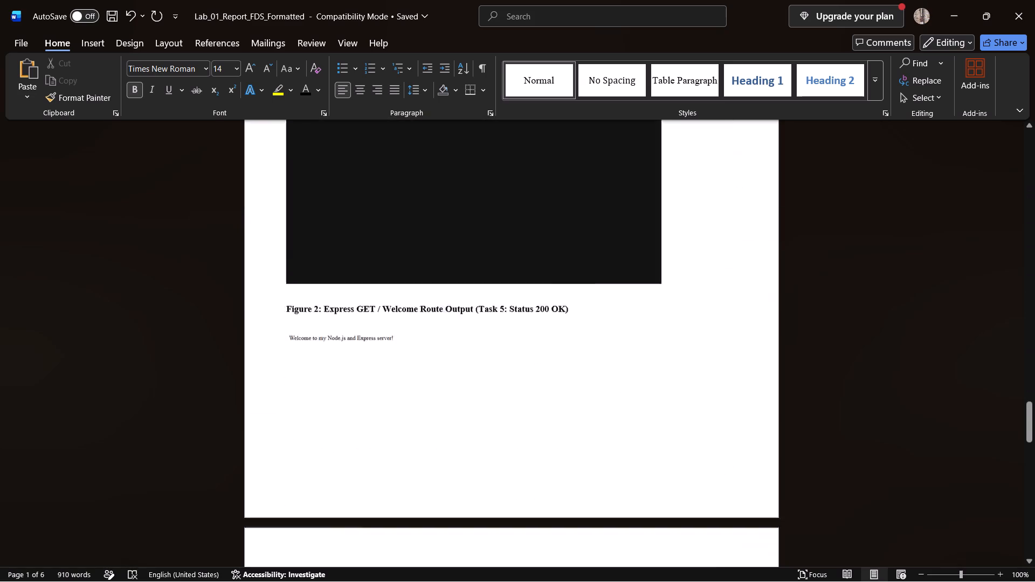
pyautogui.scroll(-2, 464, 230)
pyautogui.scroll(11, 464, 230)
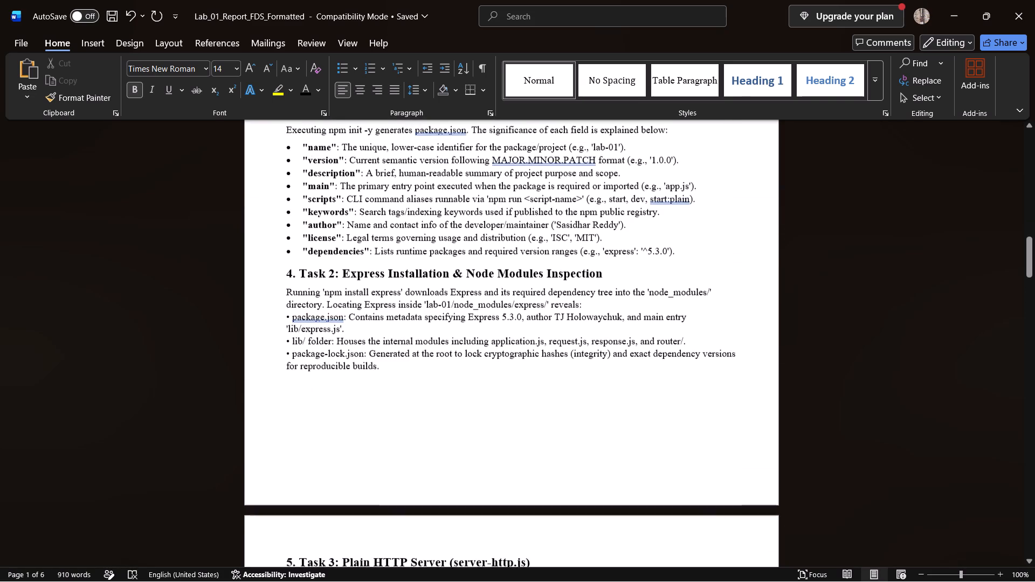
pyautogui.scroll(11, 464, 230)
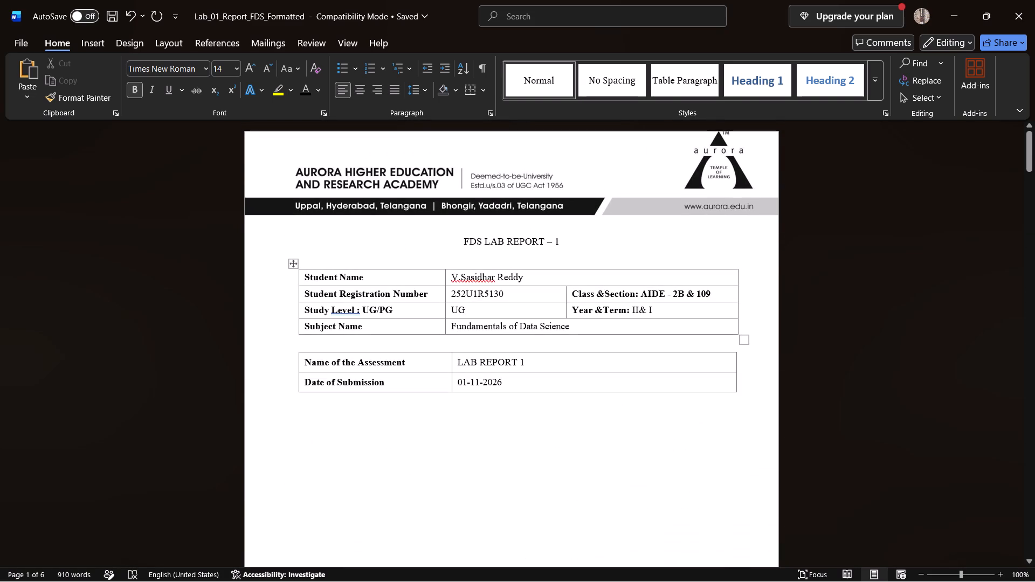
# Replace "FDS" with "BACKEND" in the cover page title so it reads "BACKEND LAB REPORT – 1".
pyautogui.click(487, 242)
pyautogui.hotkey('shift', 'BackSpace')
pyautogui.hotkey('ctrl', 'BackSpace')
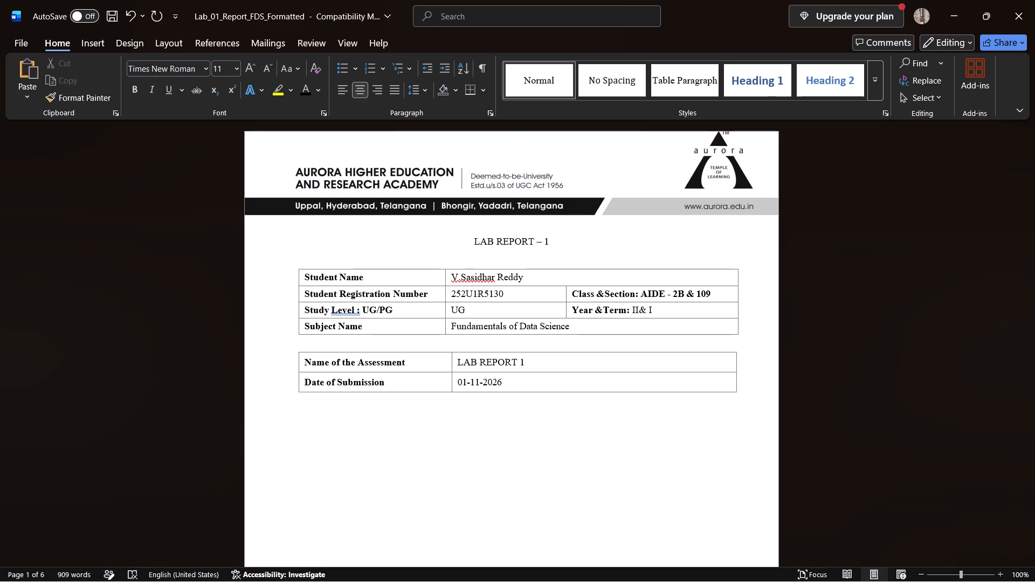
pyautogui.write('BAC')
pyautogui.press('k')
pyautogui.write('END')
pyautogui.press('space')
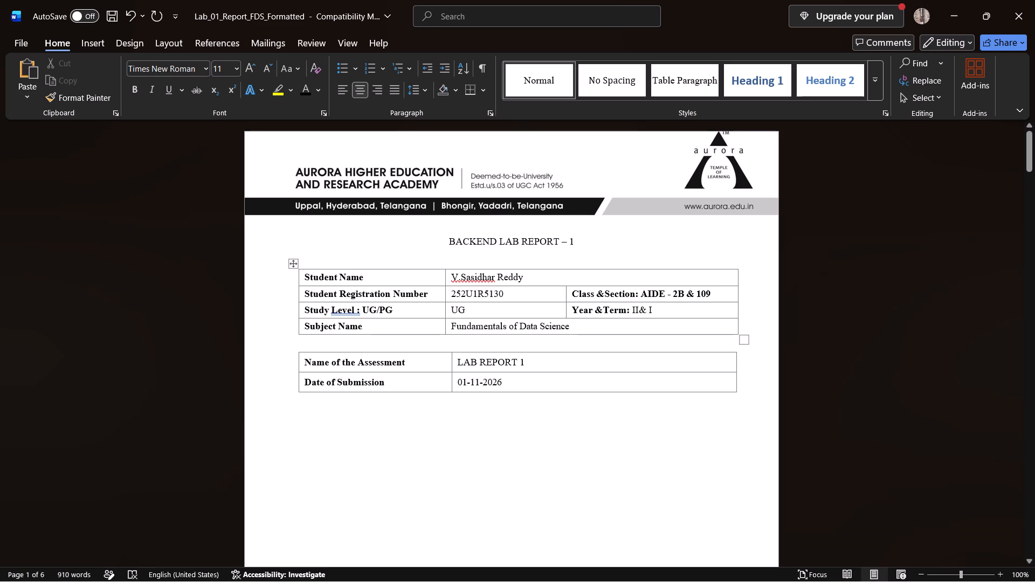
# Replace the Subject Name entry in the cover page's student details table with "Backend Development".
pyautogui.click(566, 331)
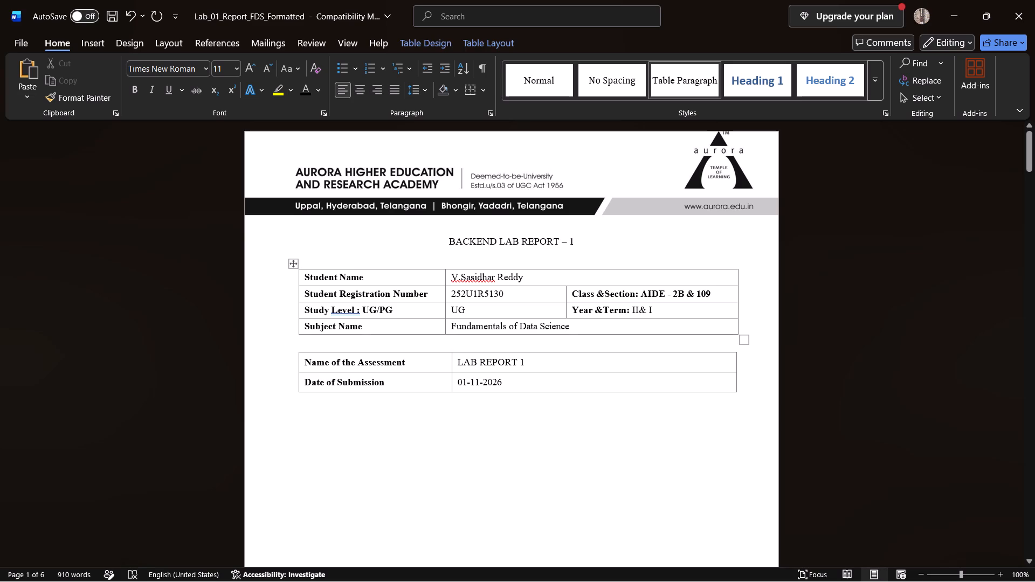
pyautogui.press('Right')
pyautogui.press('BackSpace')
pyautogui.press('BackSpace')
pyautogui.press('BackSpace')
pyautogui.press('BackSpace')
pyautogui.press('BackSpace')
pyautogui.press('BackSpace')
pyautogui.press('BackSpace')
pyautogui.press('BackSpace')
pyautogui.press('BackSpace')
pyautogui.press('BackSpace')
pyautogui.press('BackSpace')
pyautogui.press('BackSpace')
pyautogui.press('BackSpace')
pyautogui.press('BackSpace')
pyautogui.press('BackSpace')
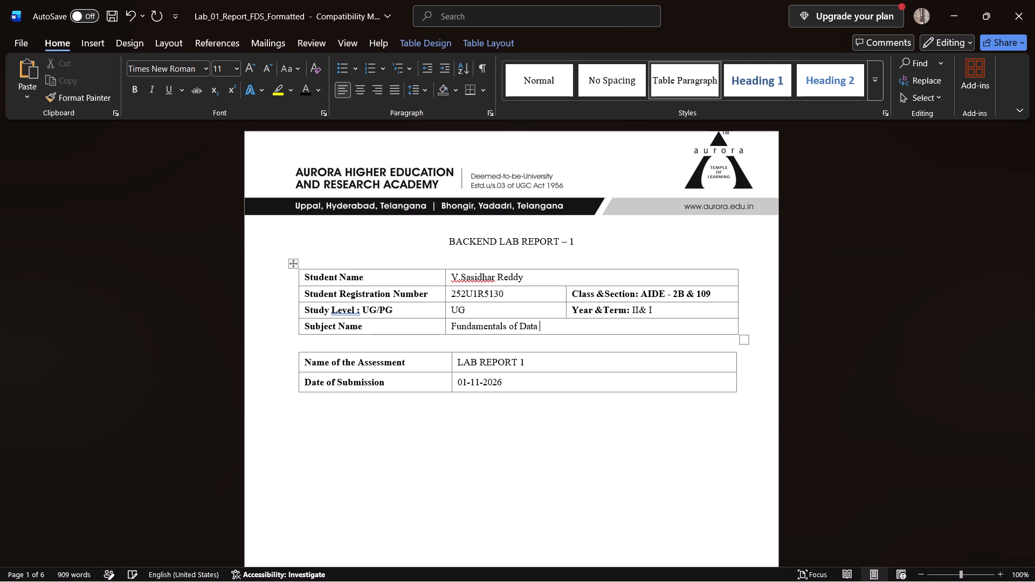
pyautogui.press('BackSpace')
pyautogui.press('BackSpace')
pyautogui.press('BackSpace')
pyautogui.press('BackSpace')
pyautogui.press('BackSpace')
pyautogui.press('BackSpace')
pyautogui.press('BackSpace')
pyautogui.press('BackSpace')
pyautogui.press('BackSpace')
pyautogui.press('BackSpace')
pyautogui.press('BackSpace')
pyautogui.press('BackSpace')
pyautogui.press('BackSpace')
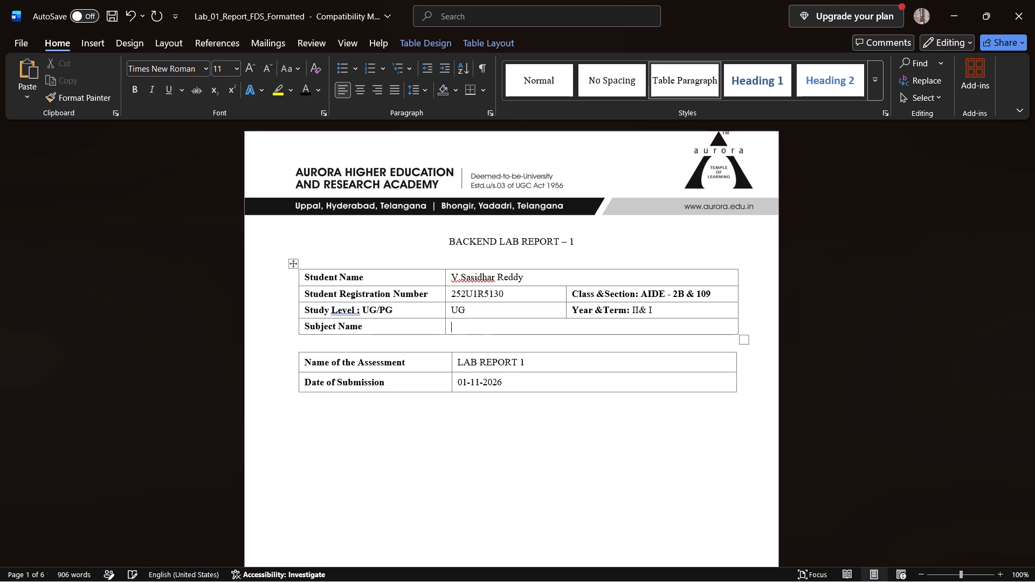
pyautogui.press('b')
pyautogui.write('ac')
pyautogui.press('k')
pyautogui.press('e')
pyautogui.write('nd')
pyautogui.press('space')
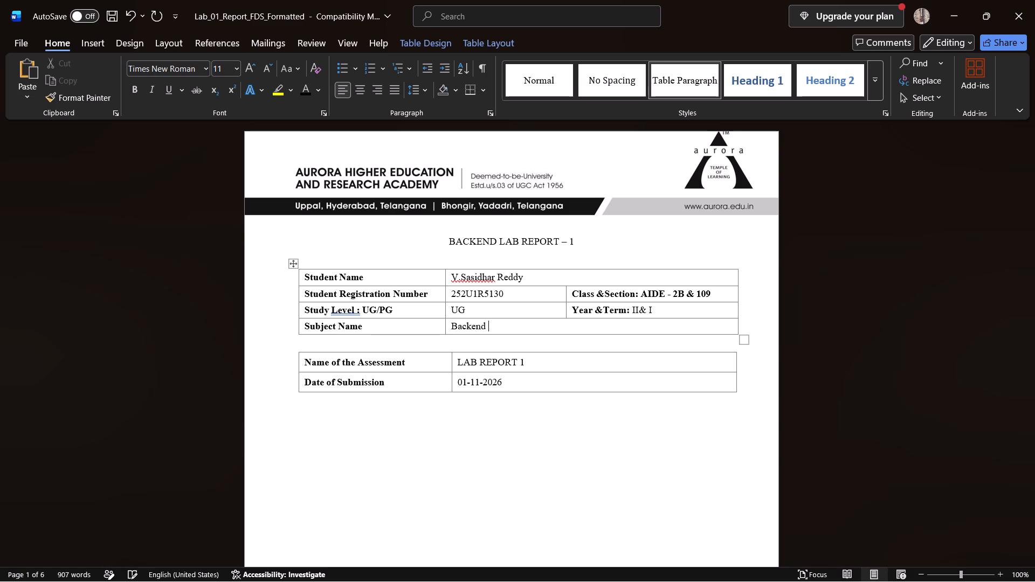
pyautogui.write('Deve')
pyautogui.write('lo')
pyautogui.press('p')
pyautogui.press('m')
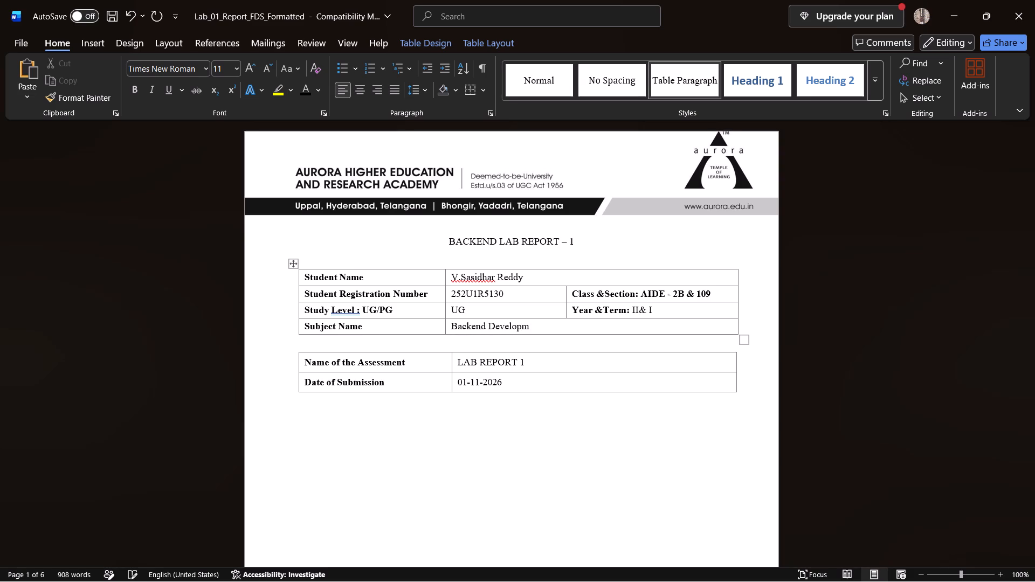
pyautogui.write('en')
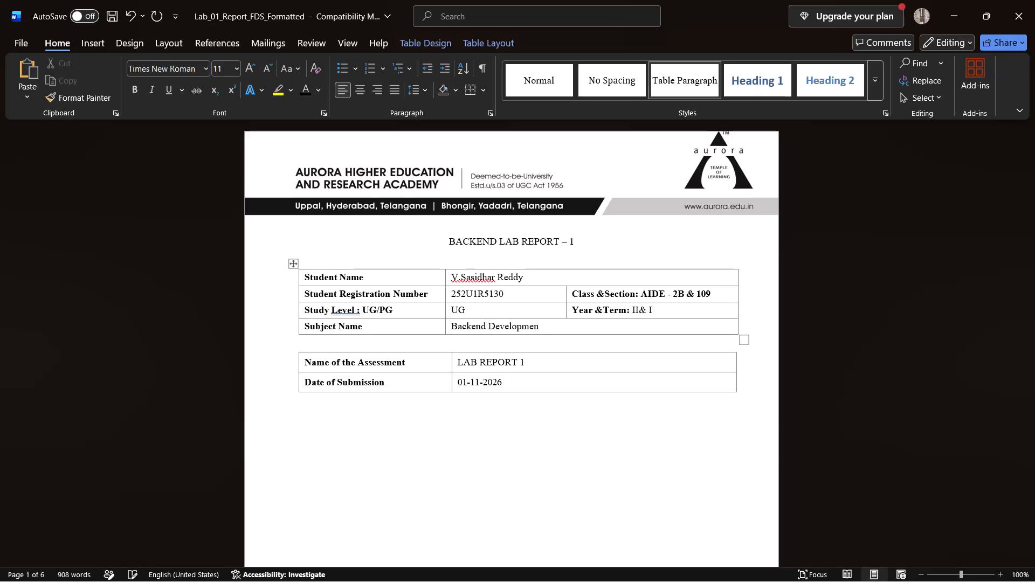
pyautogui.press('t')
# Check the remaining pages of the Lab 1 report and save the document.
pyautogui.scroll(-2, 566, 331)
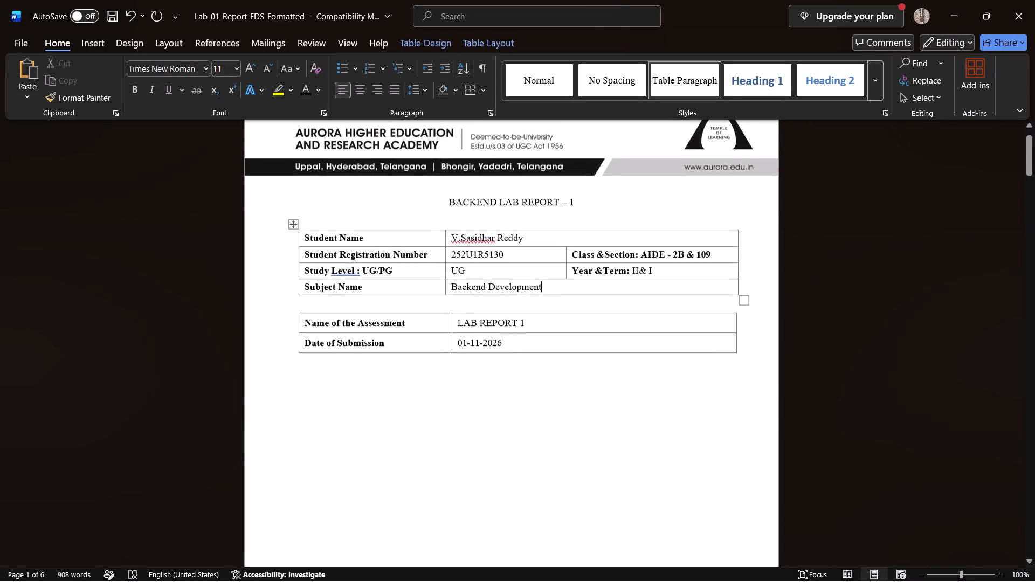
pyautogui.scroll(-5, 566, 331)
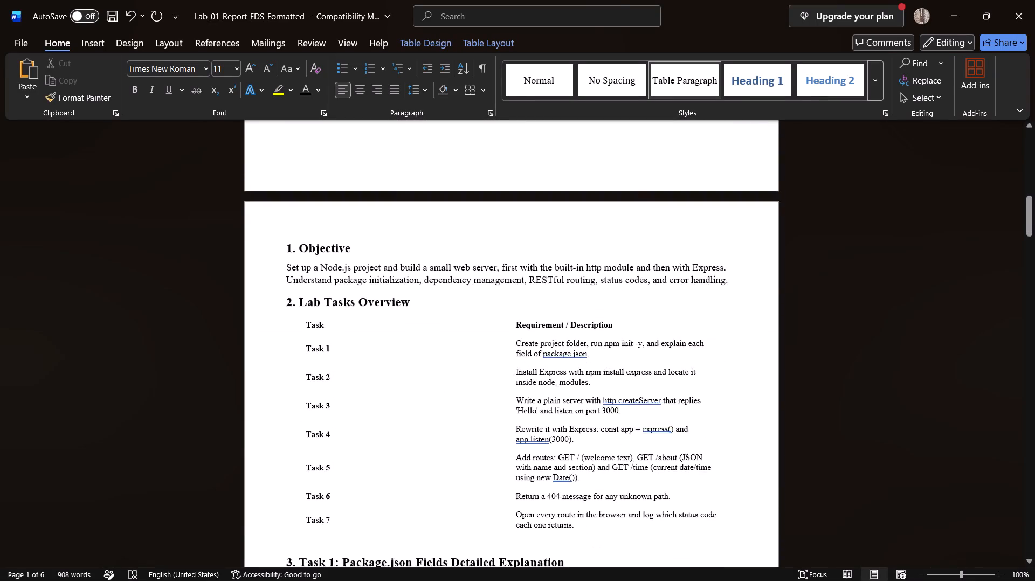
pyautogui.scroll(-16, 566, 331)
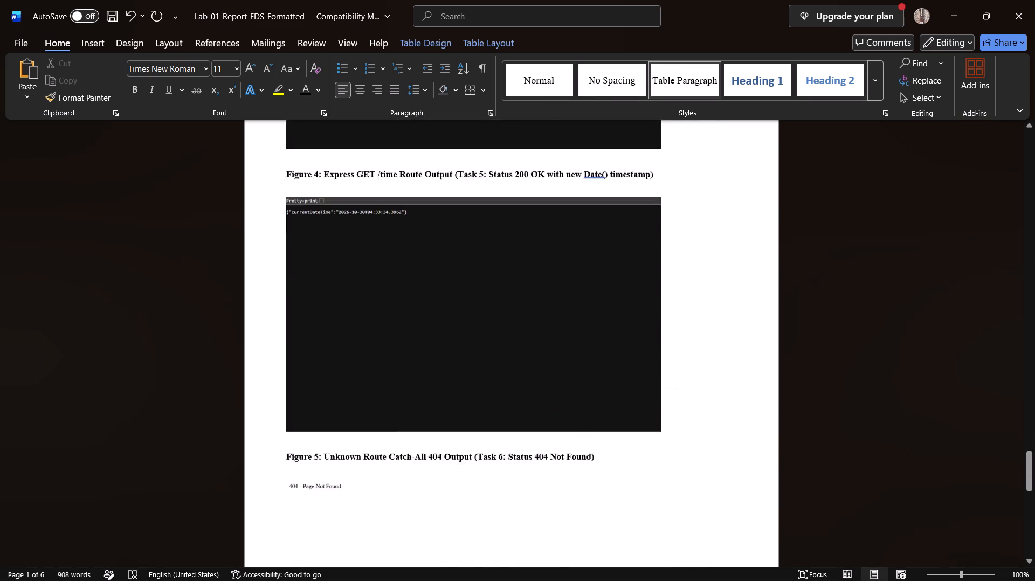
pyautogui.scroll(-7, 566, 331)
pyautogui.scroll(8, 566, 331)
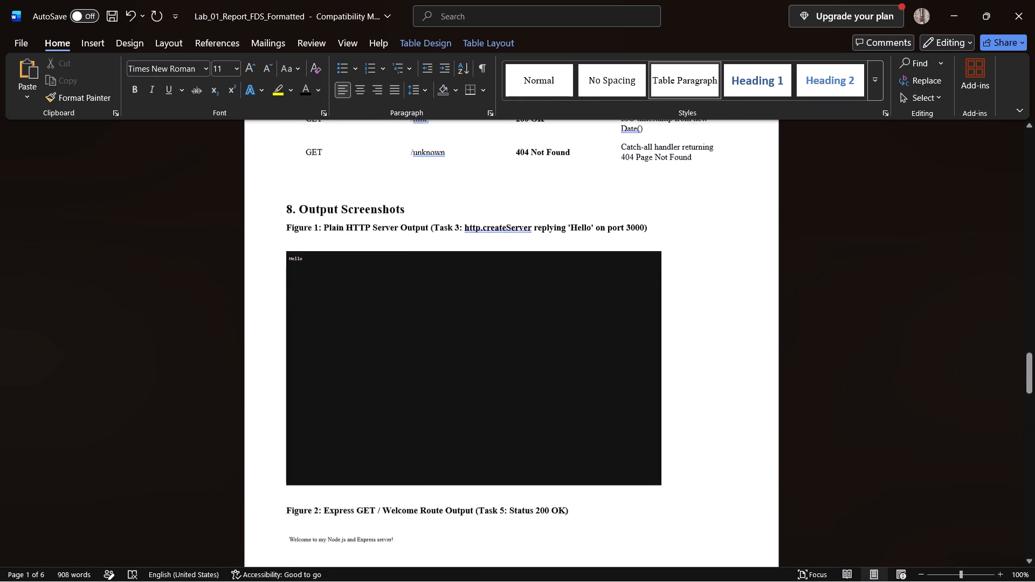
pyautogui.hotkey('ctrl', 's')
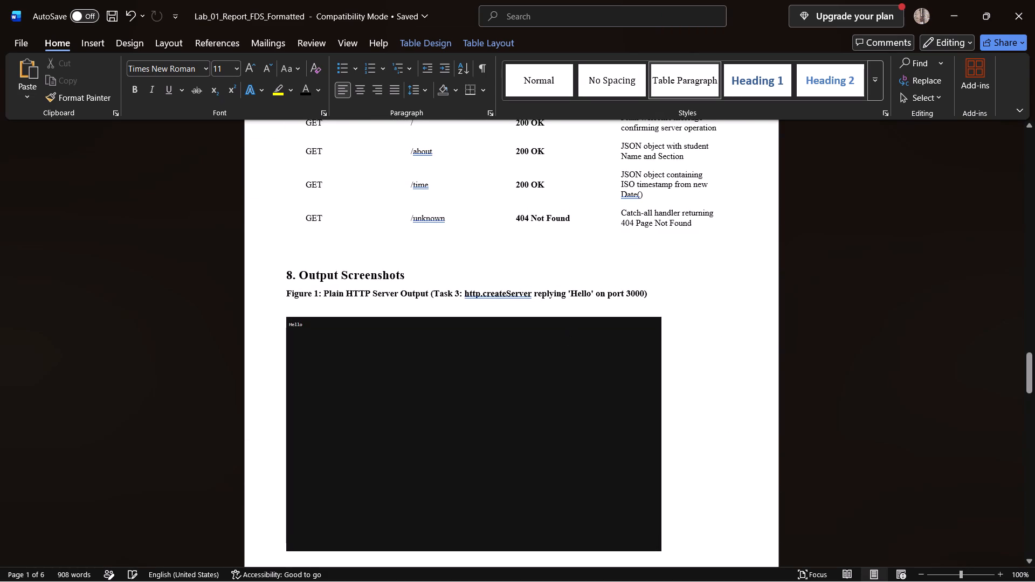
pyautogui.hscroll(9, 444, 328)
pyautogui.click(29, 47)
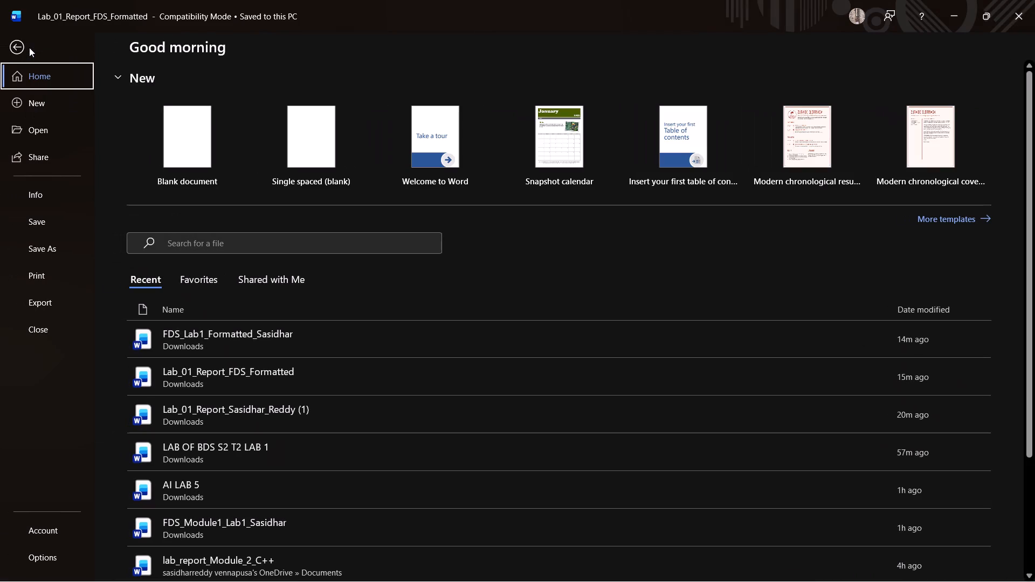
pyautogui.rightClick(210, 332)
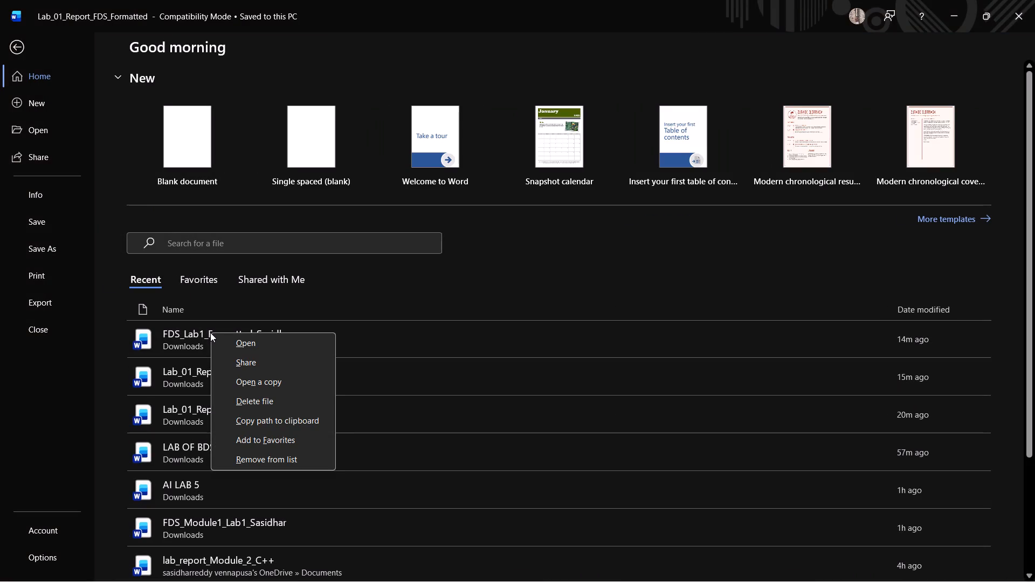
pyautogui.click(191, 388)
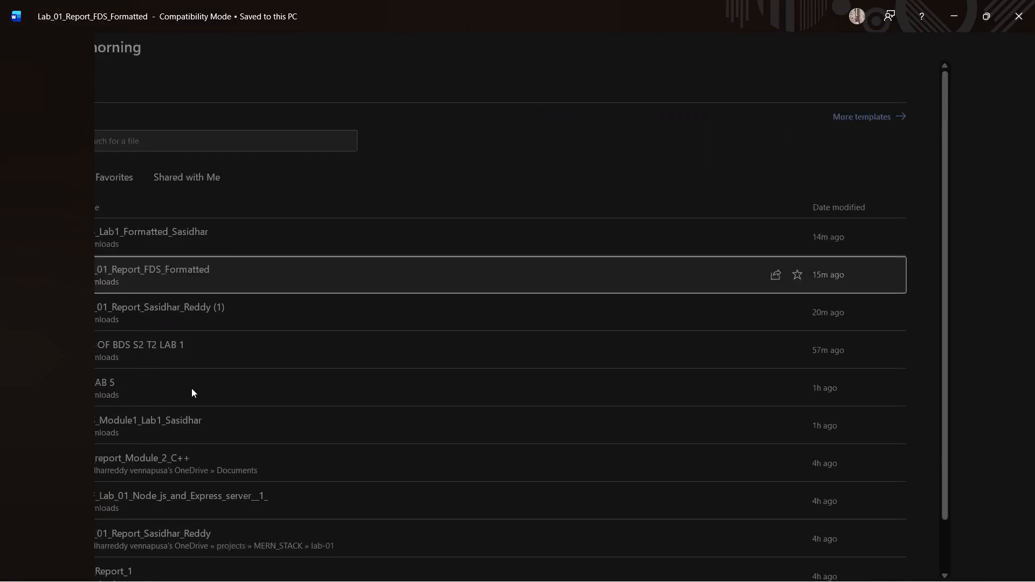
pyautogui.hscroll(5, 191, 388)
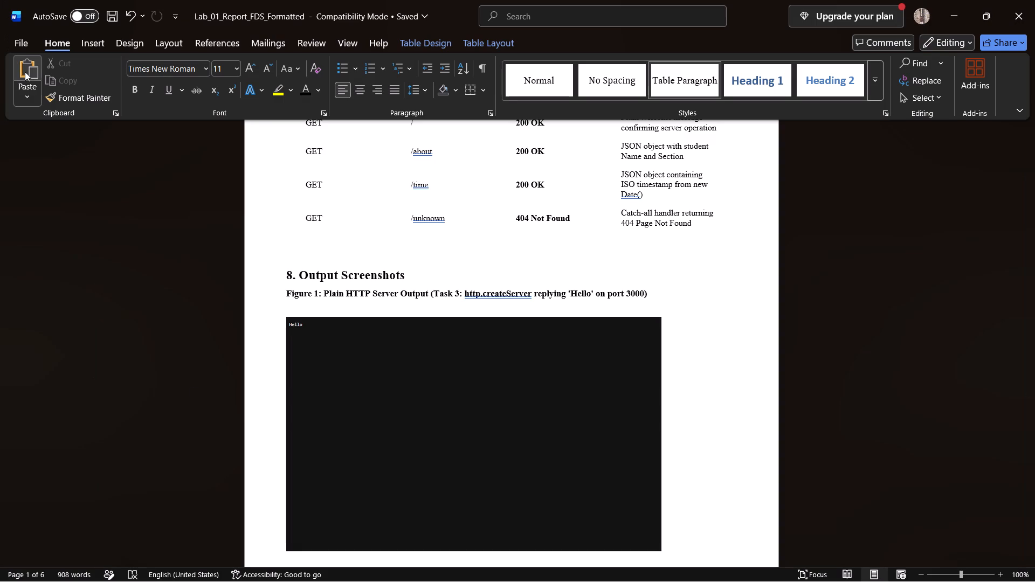
# Open a copy of the recent file Lab_01_Report_FDS_Formatted as a new document.
pyautogui.click(11, 40)
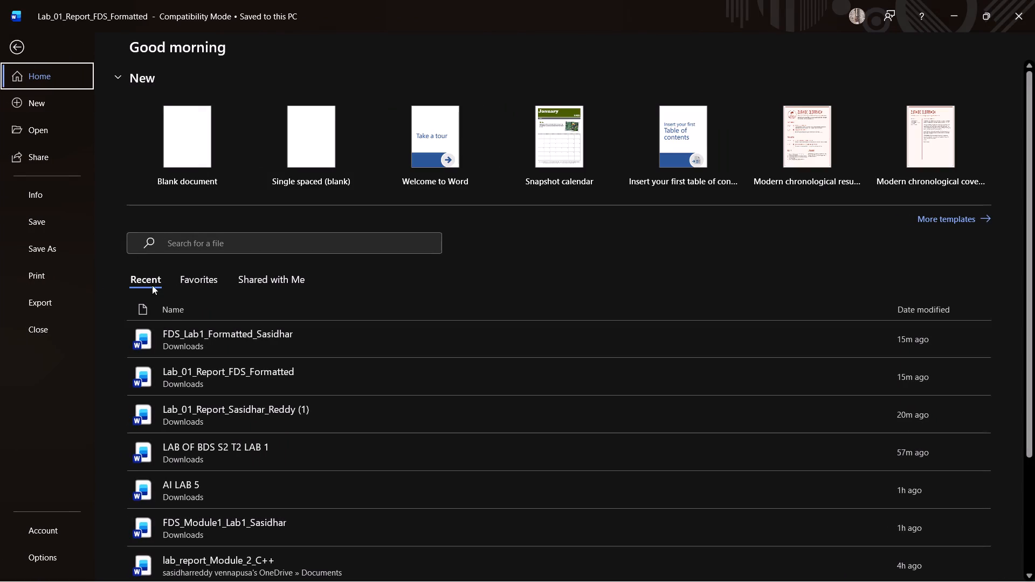
pyautogui.rightClick(213, 359)
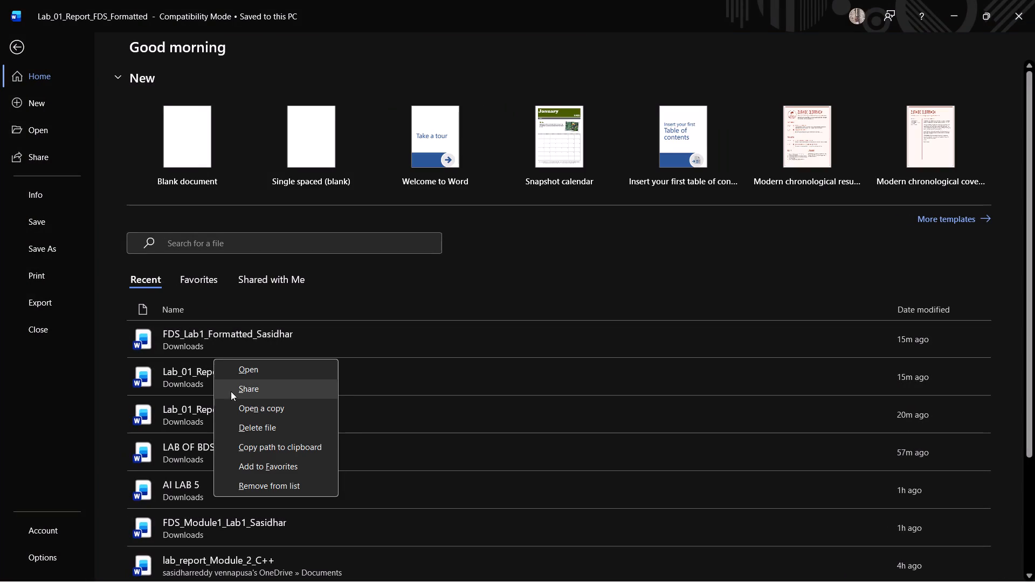
pyautogui.click(245, 409)
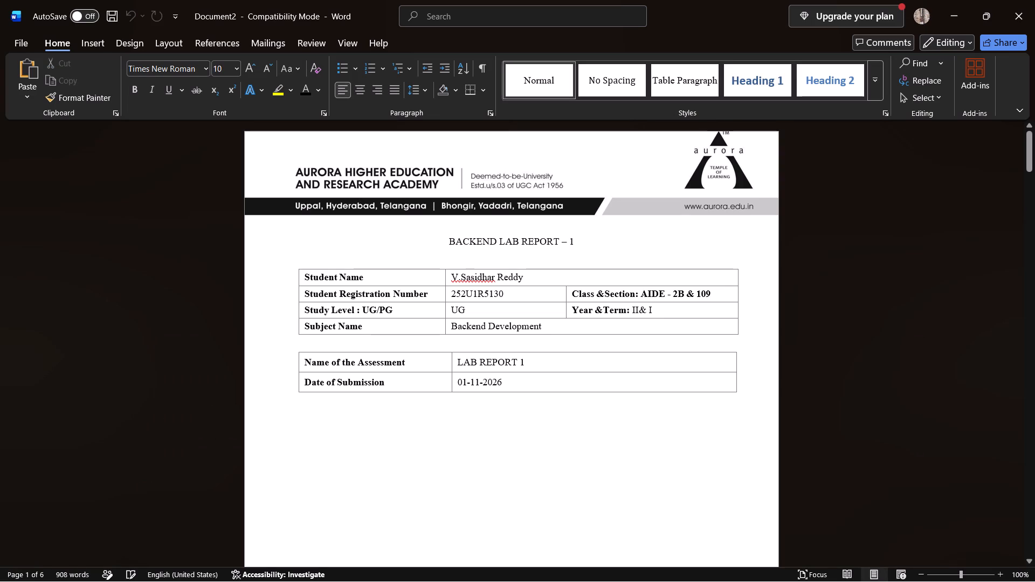
# On the cover page, change the title to "BACKEND LAB REPORT – 2" and the Name of the Assessment to "LAB REPORT 2".
pyautogui.click(623, 237)
pyautogui.press('BackSpace')
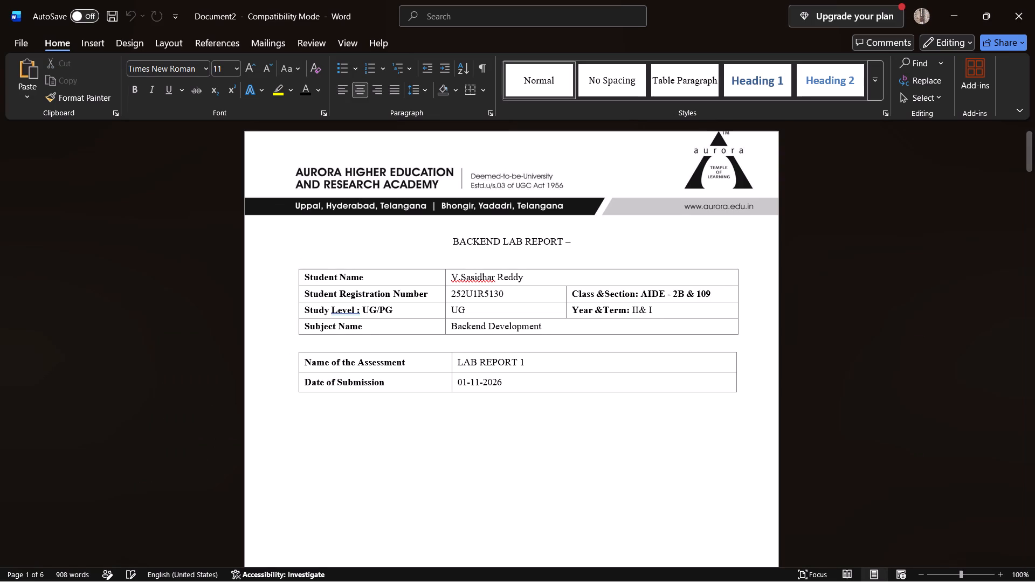
pyautogui.press('2')
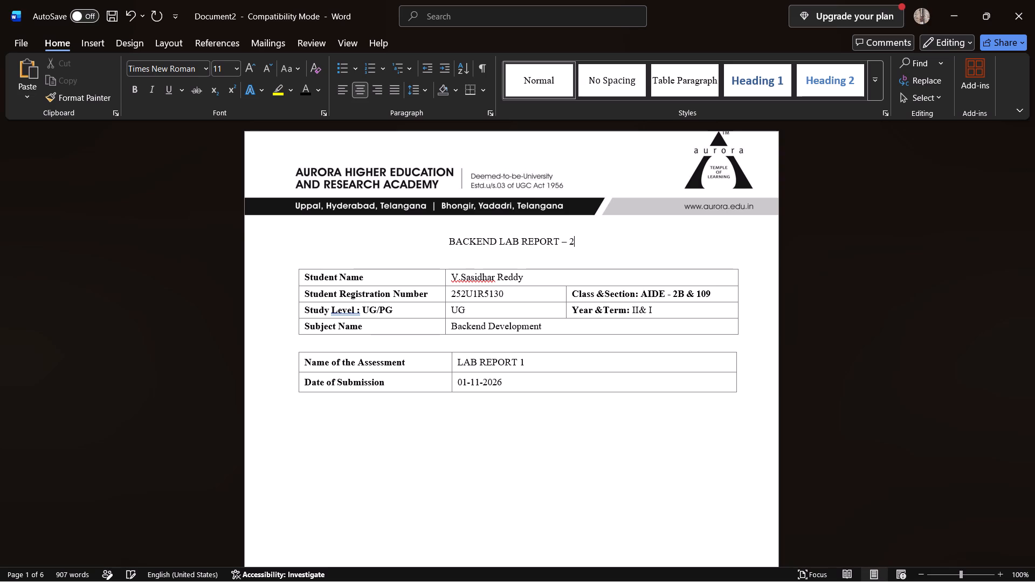
pyautogui.click(640, 360)
pyautogui.press('BackSpace')
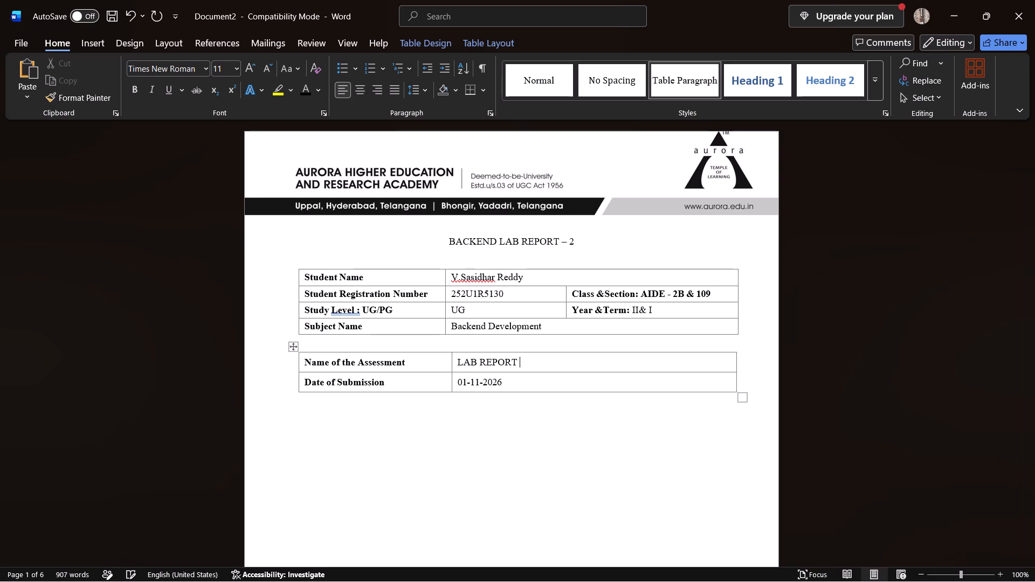
pyautogui.press('2')
# Delete the Lab 1 body from "1. Objective" through the Figure 5 output screenshot, keeping the GITHUB LINK section.
pyautogui.scroll(-3, 640, 360)
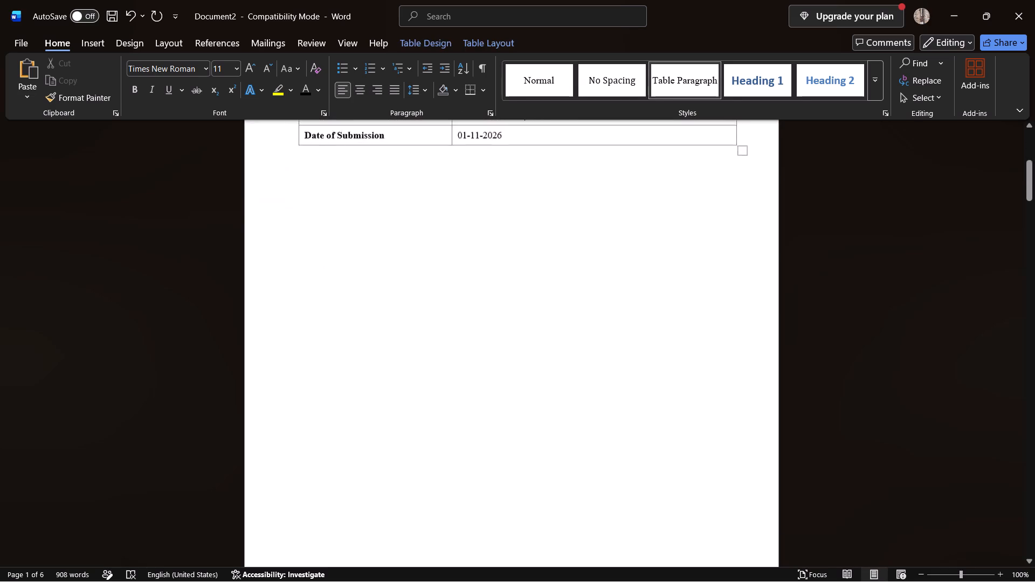
pyautogui.scroll(-2, 640, 360)
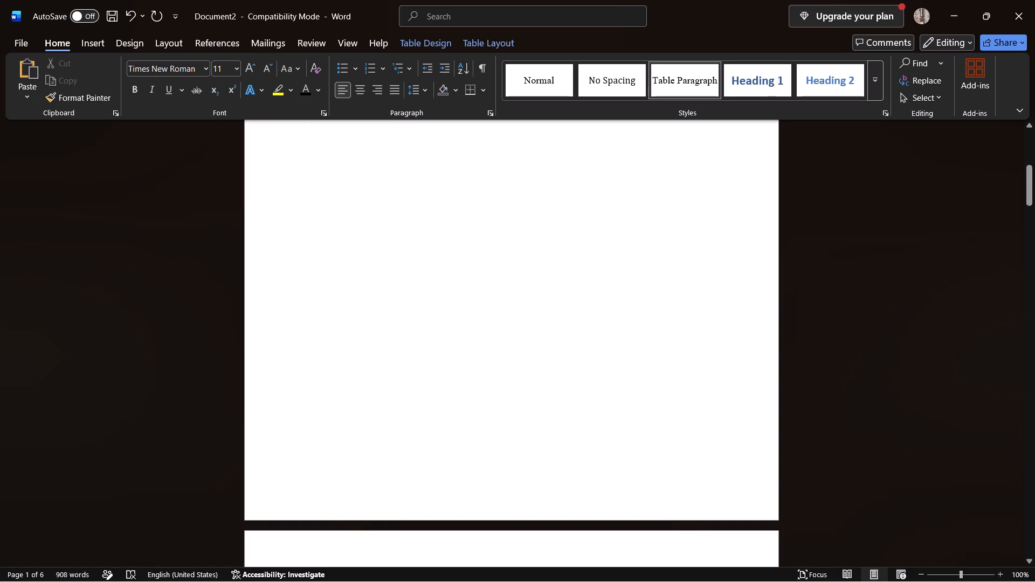
pyautogui.scroll(-2, 640, 360)
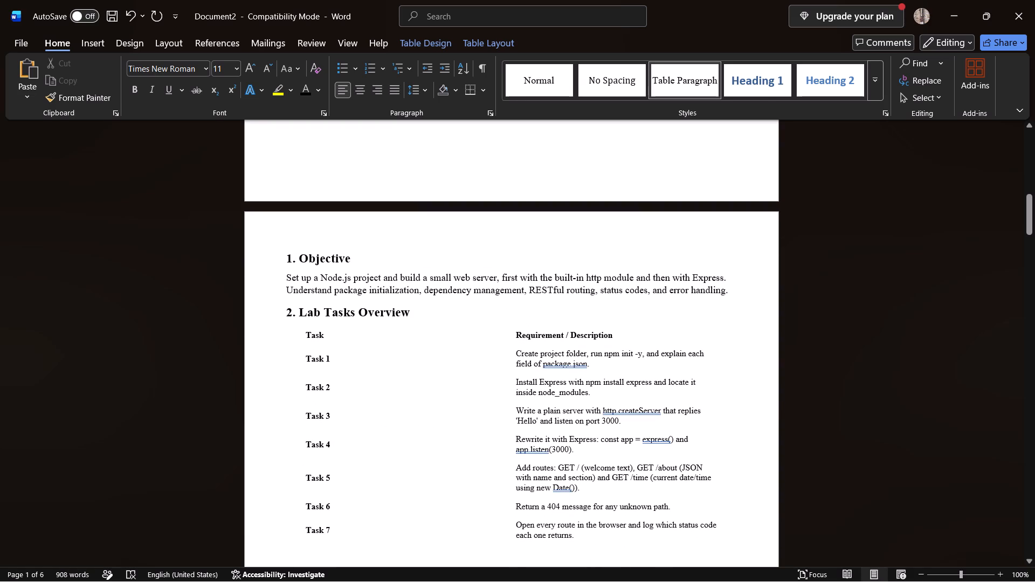
pyautogui.moveTo(282, 254); pyautogui.dragTo(433, 448)
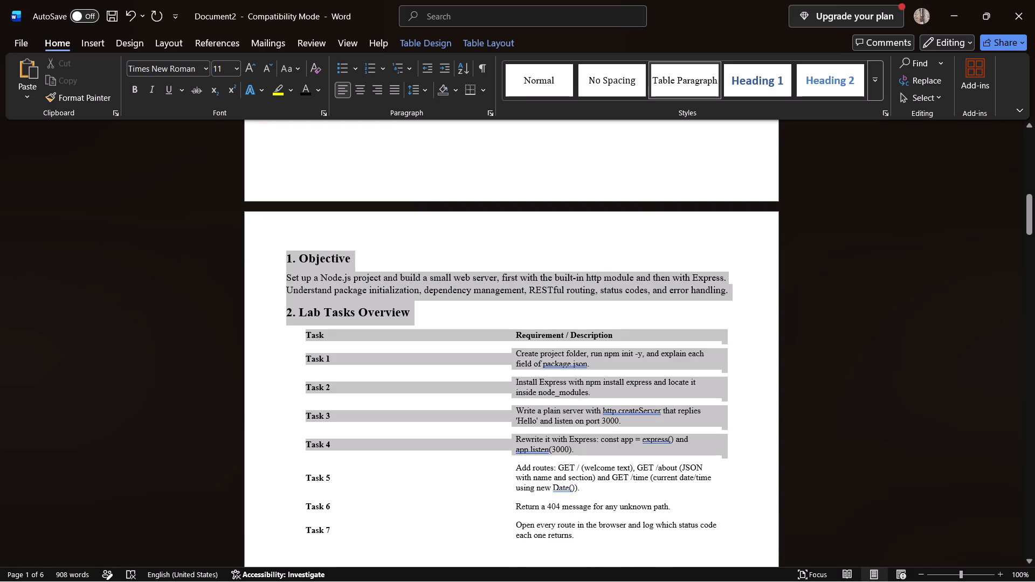
pyautogui.moveTo(433, 448); pyautogui.dragTo(360, 581)
pyautogui.scroll(3, 433, 452)
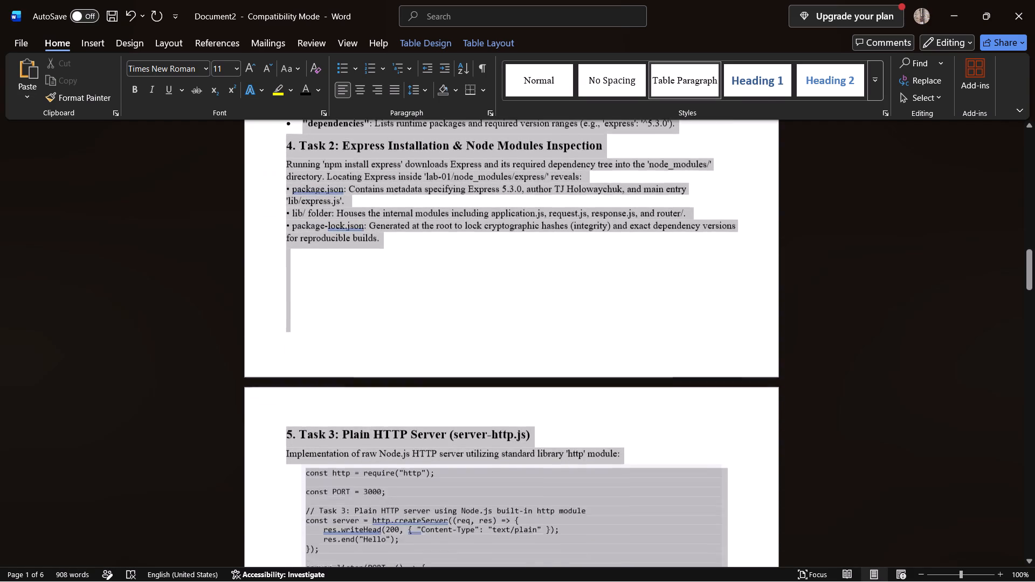
pyautogui.moveTo(360, 581); pyautogui.dragTo(329, 581)
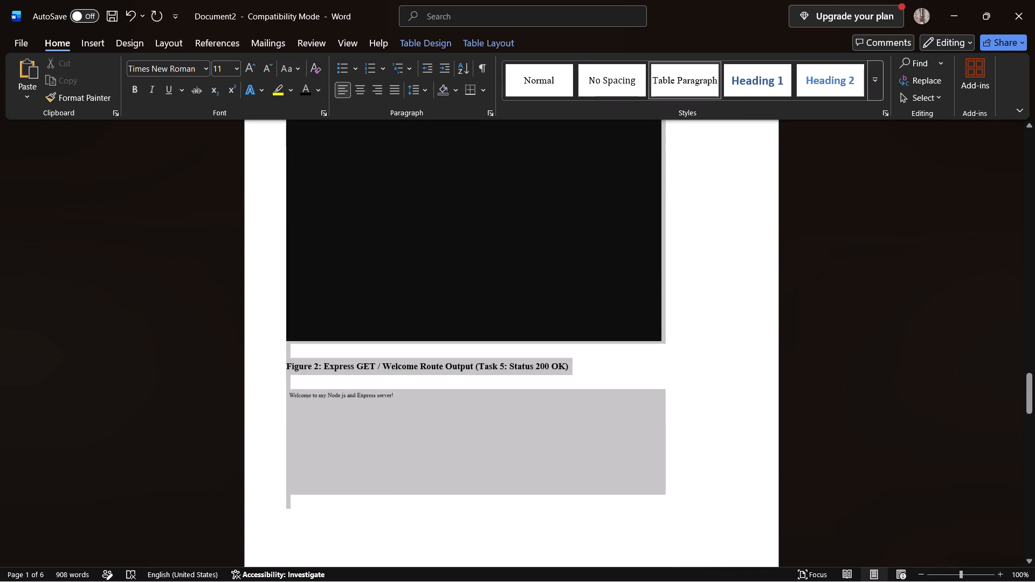
pyautogui.moveTo(329, 581); pyautogui.dragTo(329, 580)
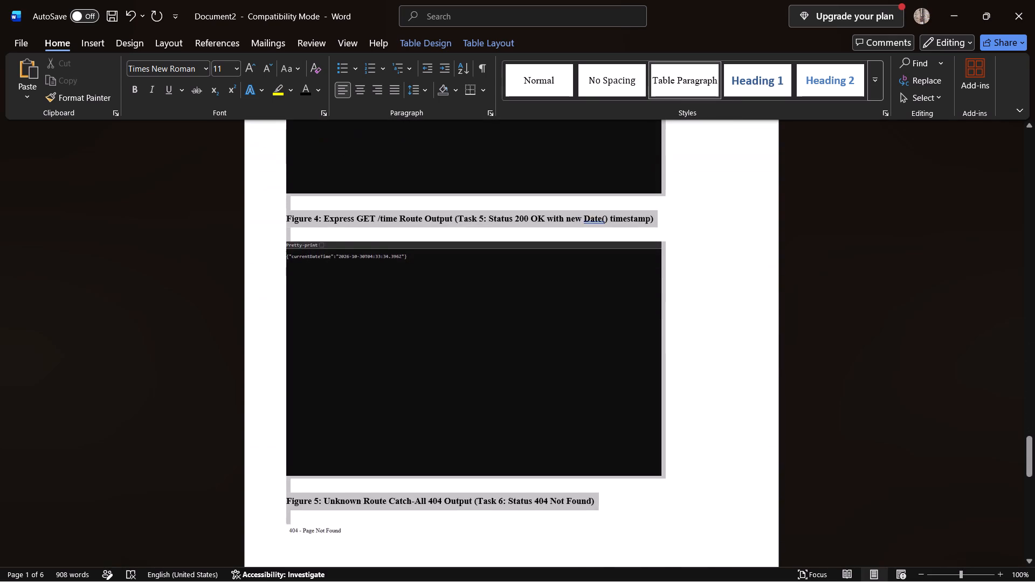
pyautogui.moveTo(329, 580); pyautogui.dragTo(286, 155)
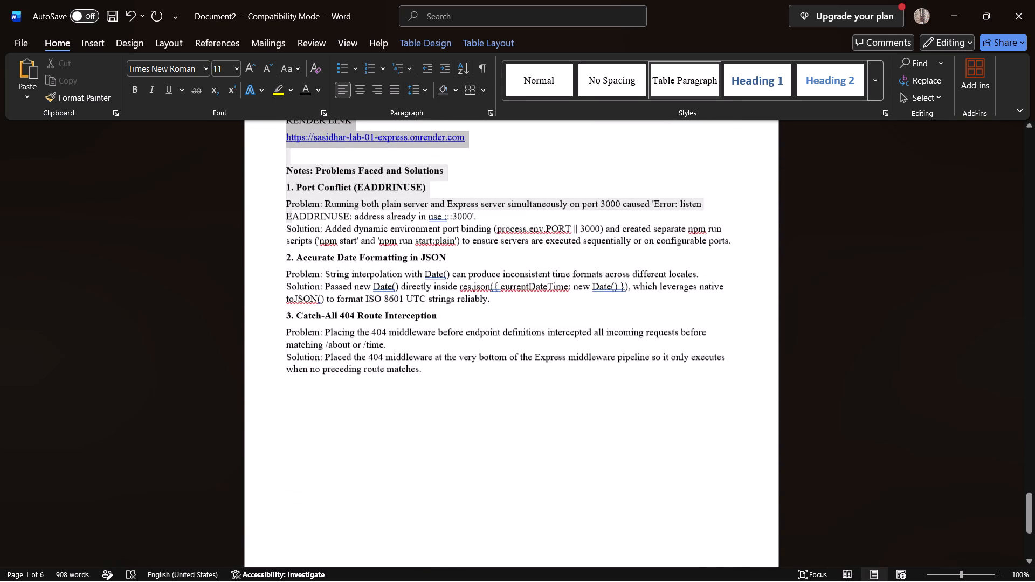
pyautogui.moveTo(286, 155); pyautogui.dragTo(342, 383)
pyautogui.scroll(1, 309, 207)
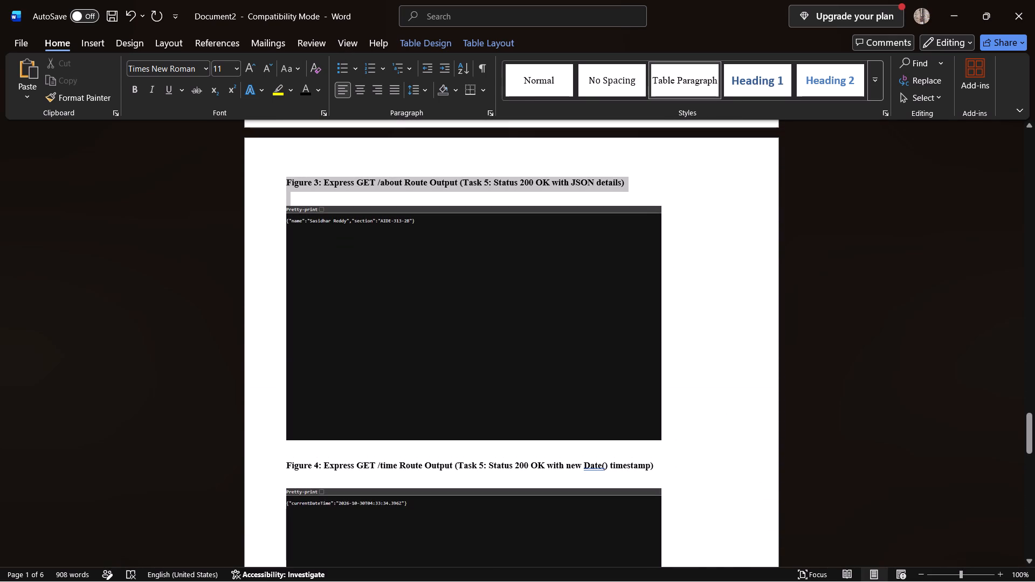
pyautogui.moveTo(342, 383); pyautogui.dragTo(361, 532)
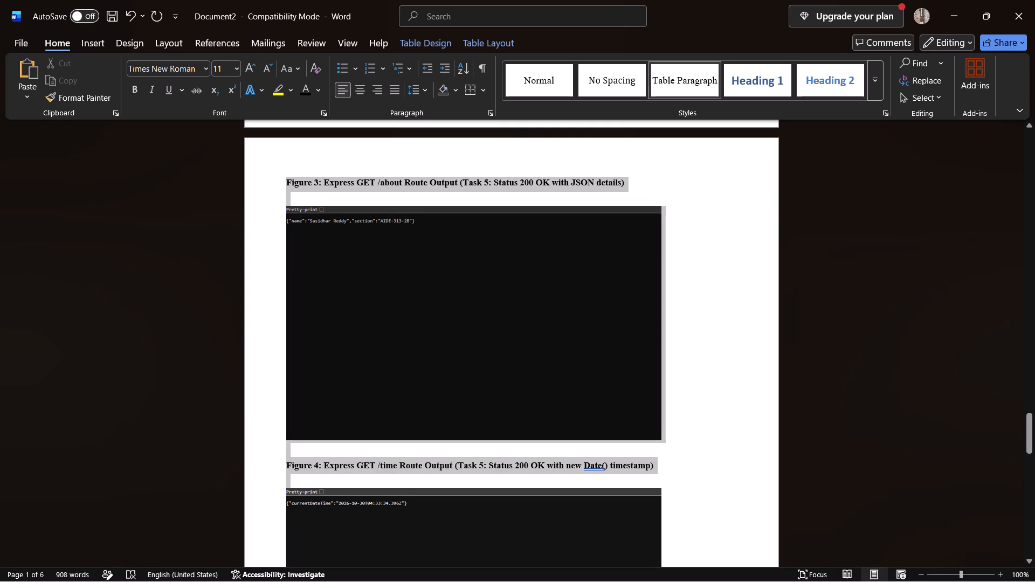
pyautogui.moveTo(361, 532); pyautogui.dragTo(349, 579)
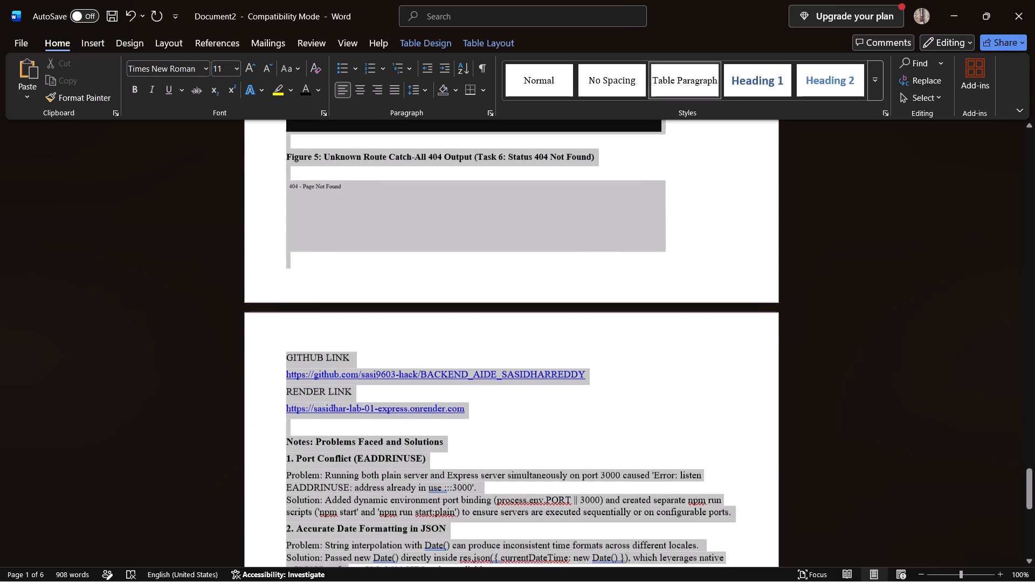
pyautogui.moveTo(349, 579); pyautogui.dragTo(289, 281)
pyautogui.scroll(-1, 348, 577)
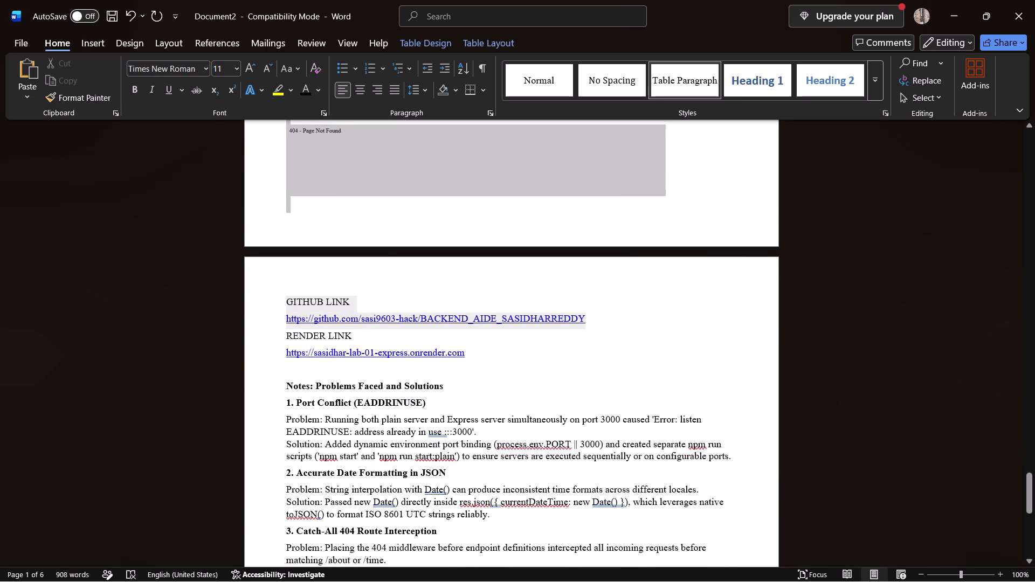
pyautogui.moveTo(289, 281); pyautogui.dragTo(287, 280)
pyautogui.press('BackSpace')
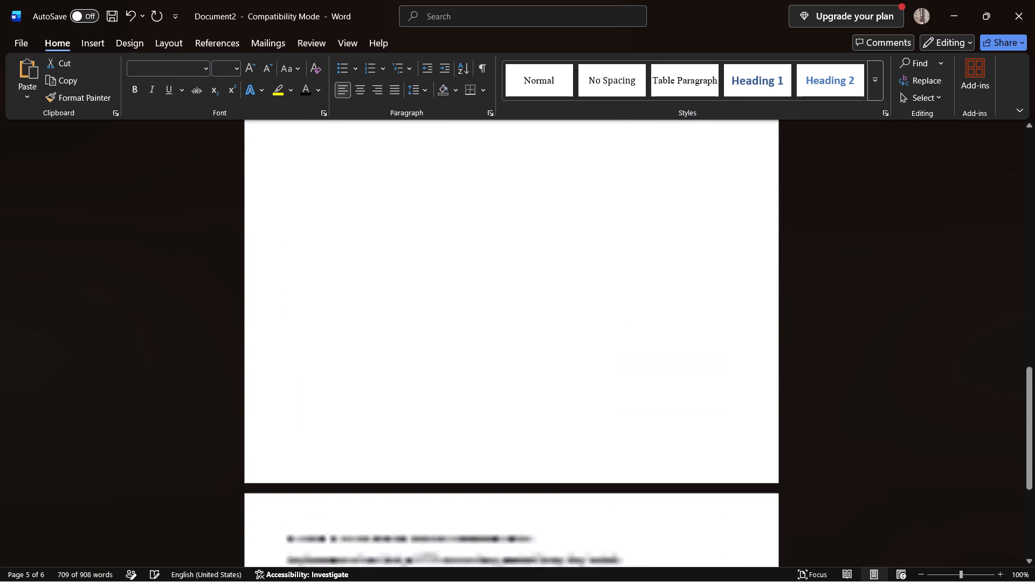
# Copy the selected Lab 2 report text from the ChatGPT preview in Chrome and paste it into the Word copy before GITHUB LINK.
pyautogui.scroll(6, 287, 280)
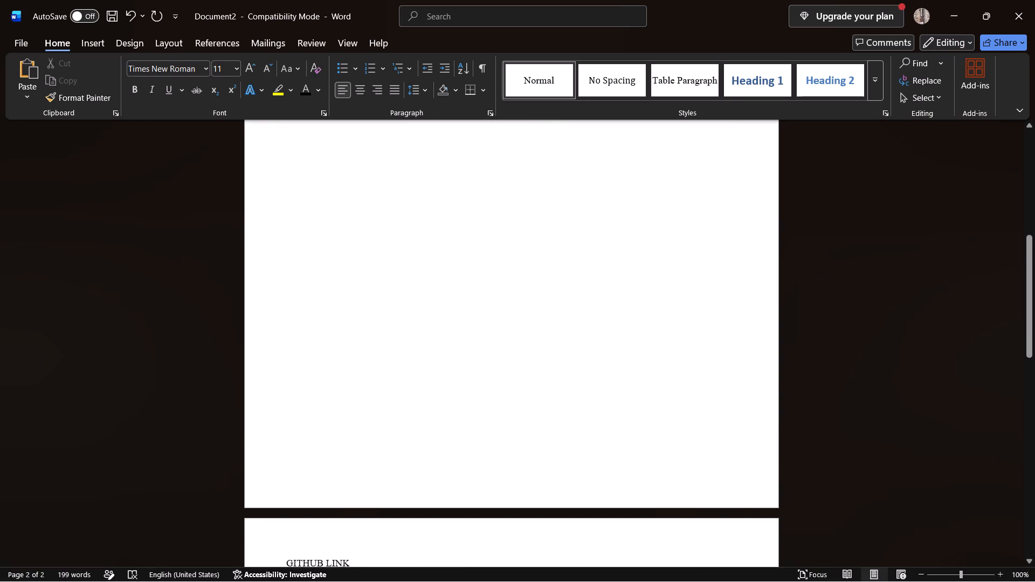
pyautogui.scroll(-1, 287, 280)
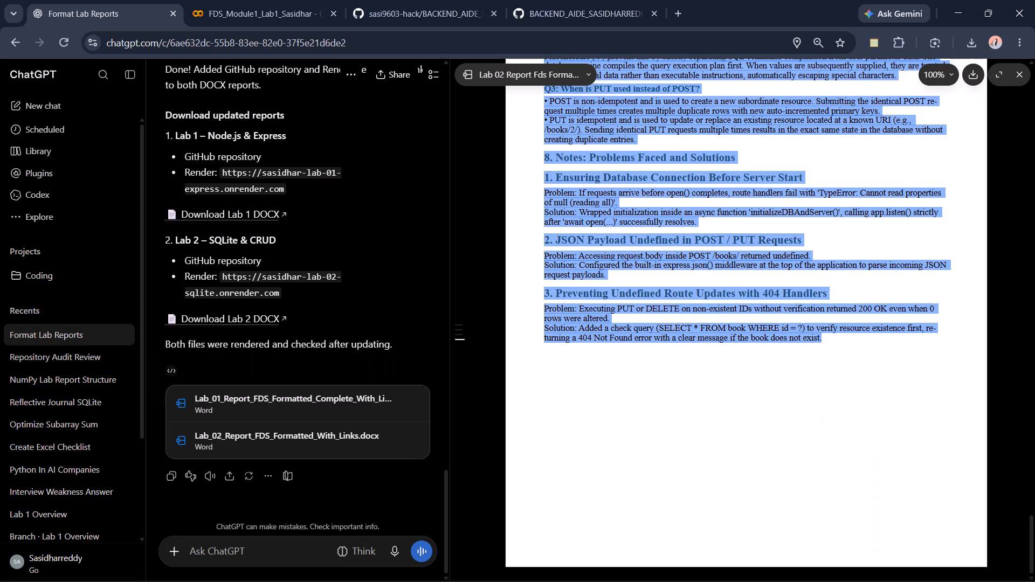
pyautogui.rightClick(581, 122)
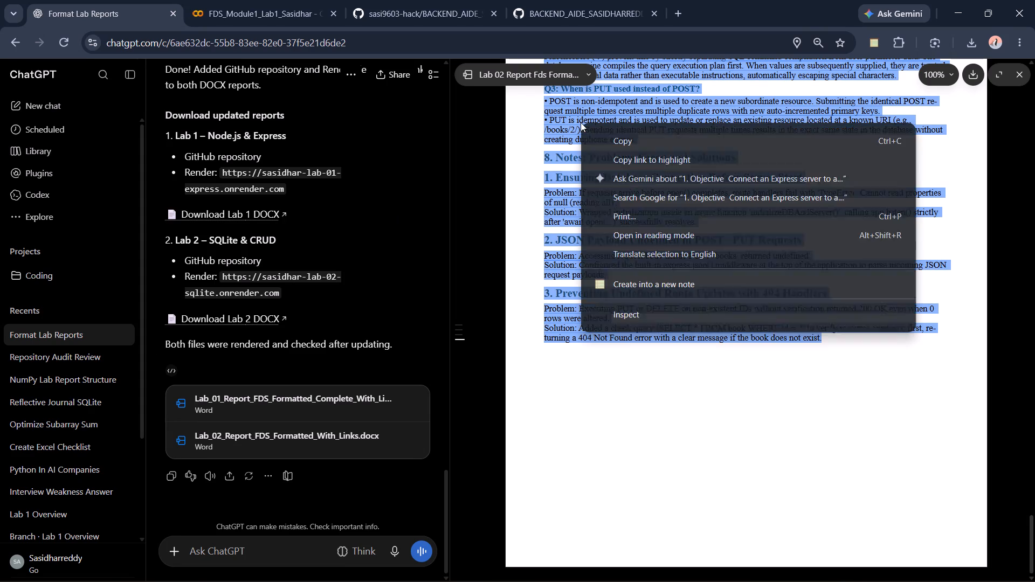
pyautogui.click(608, 145)
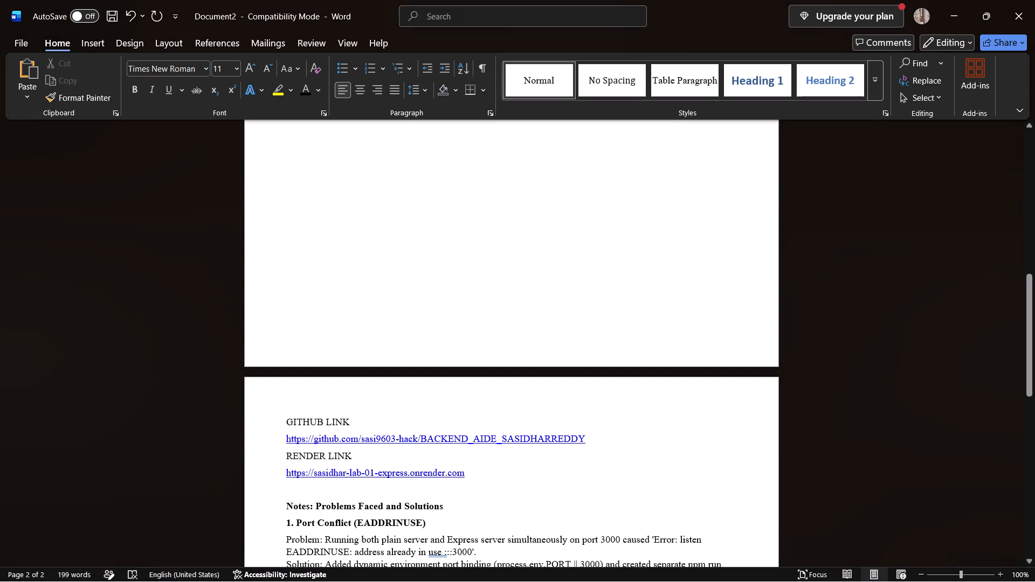
pyautogui.hotkey('ctrl', 'v')
# Delete the leftover Lab 1 "Notes: Problems Faced and Solutions" section below the RENDER LINK, including its three problem entries.
pyautogui.scroll(-1, 608, 145)
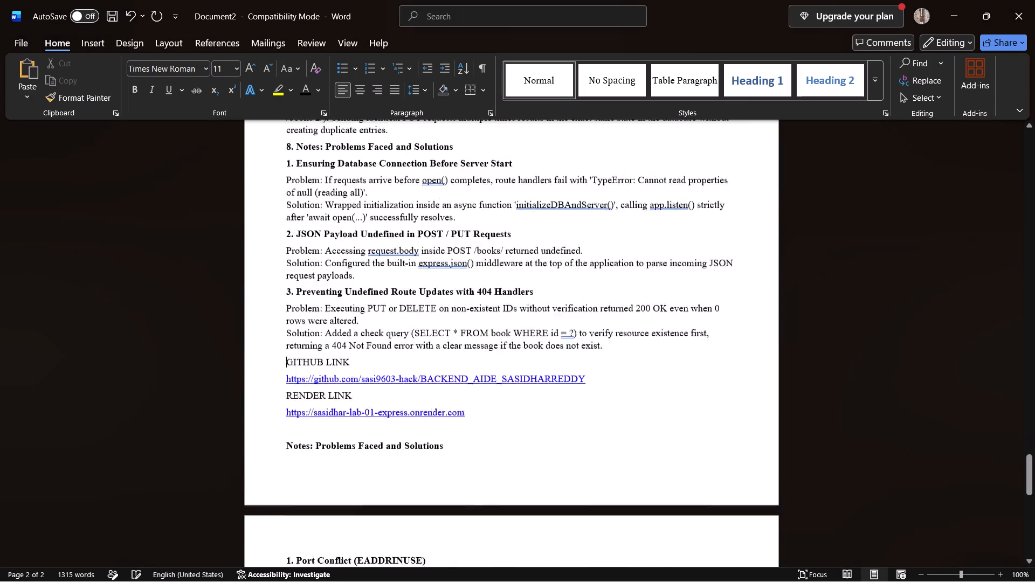
pyautogui.scroll(-1, 608, 145)
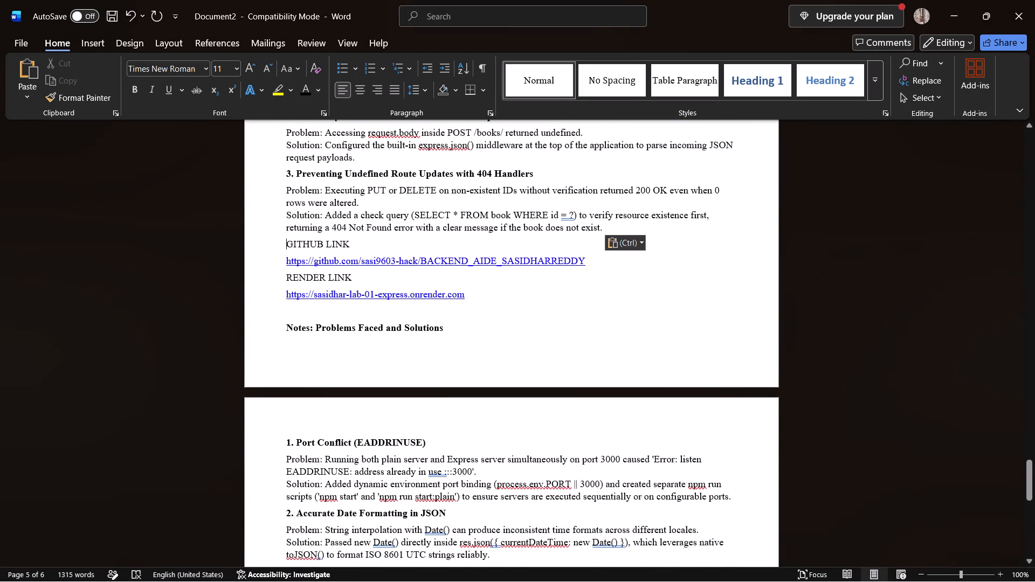
pyautogui.scroll(-1, 608, 145)
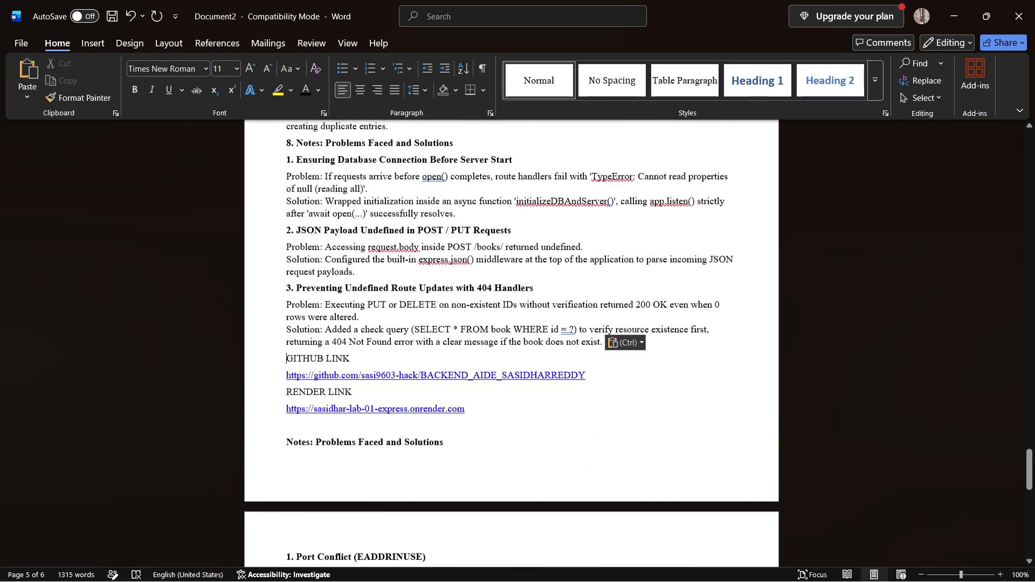
pyautogui.scroll(-1, 608, 145)
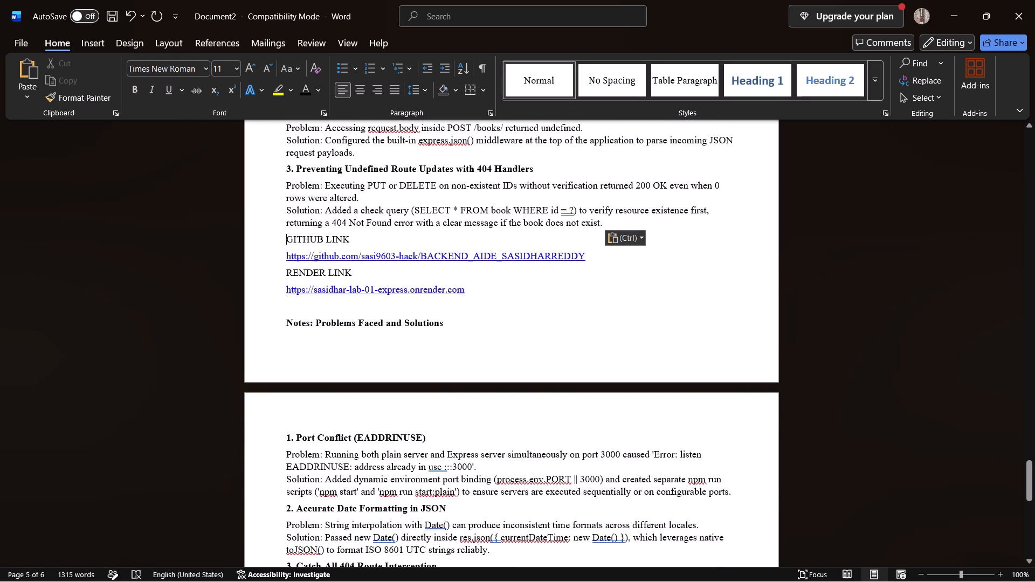
pyautogui.moveTo(277, 319); pyautogui.dragTo(351, 413)
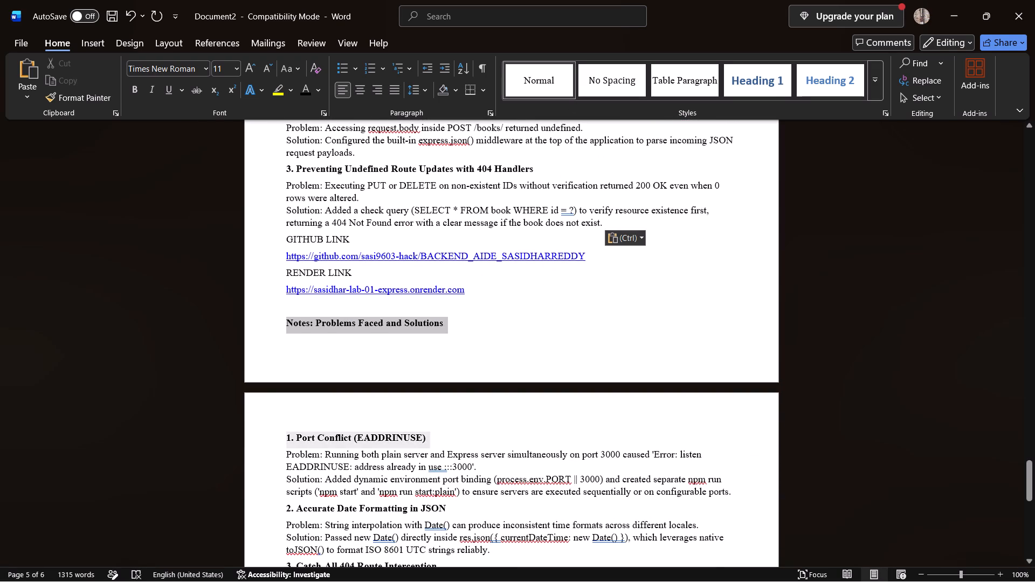
pyautogui.moveTo(351, 413); pyautogui.dragTo(330, 264)
pyautogui.hscroll(1, 387, 562)
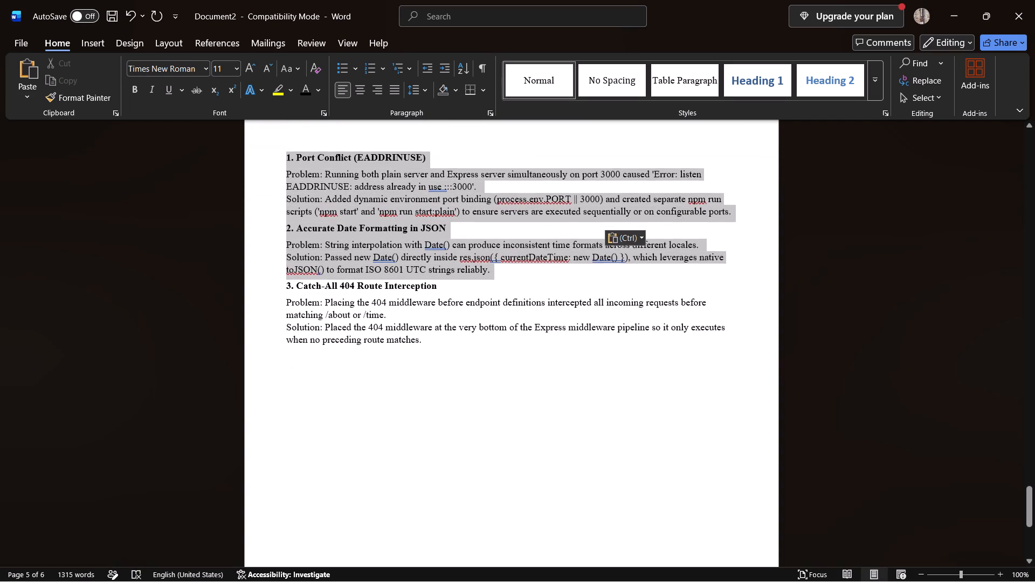
pyautogui.moveTo(330, 264); pyautogui.dragTo(408, 343)
pyautogui.hscroll(1, 330, 264)
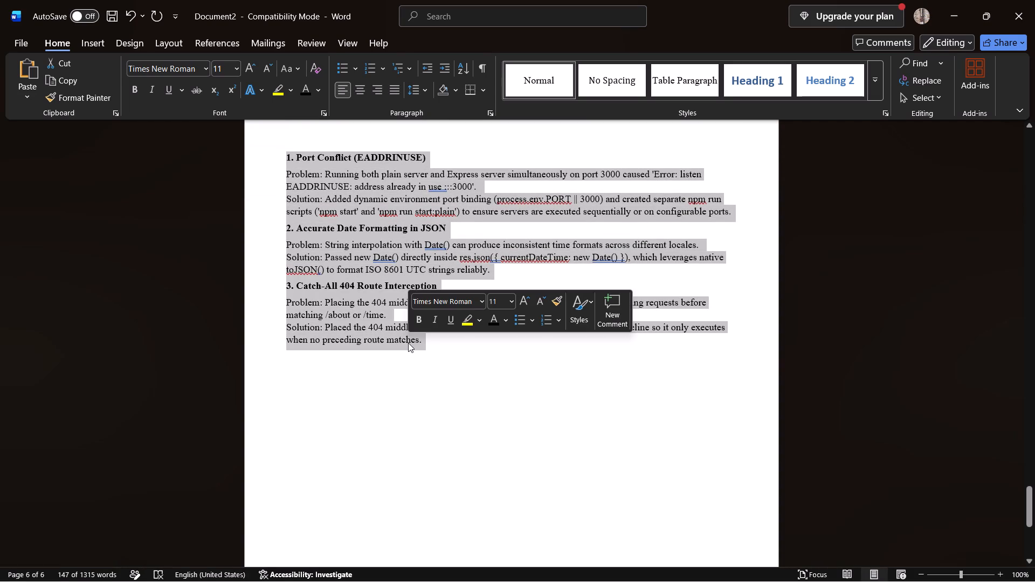
pyautogui.press('BackSpace')
pyautogui.scroll(1, 408, 343)
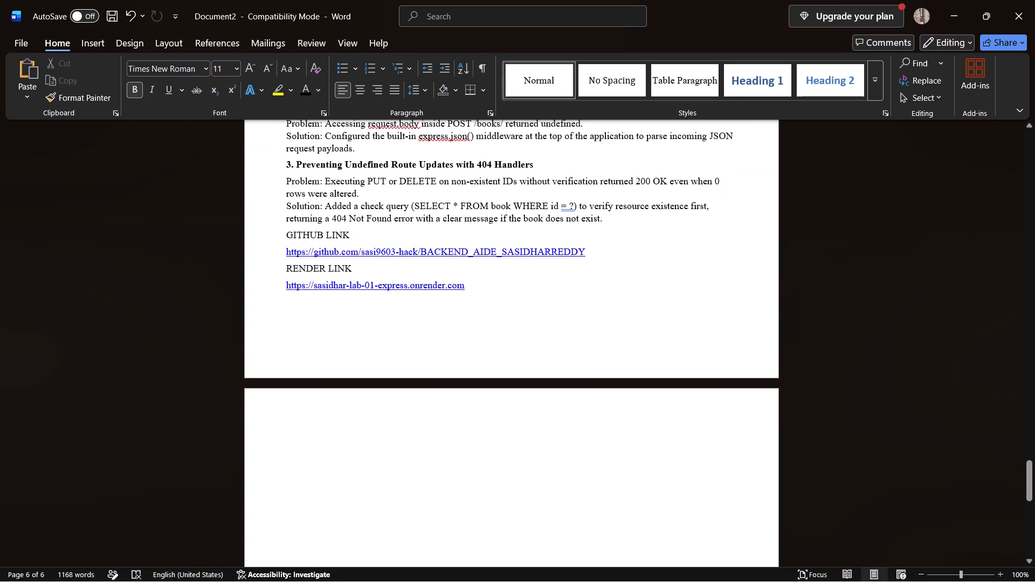
# Delete the empty paragraphs below the RENDER LINK address together with the blank last page.
pyautogui.click(348, 434)
pyautogui.click(292, 332)
pyautogui.moveTo(292, 332); pyautogui.dragTo(361, 580)
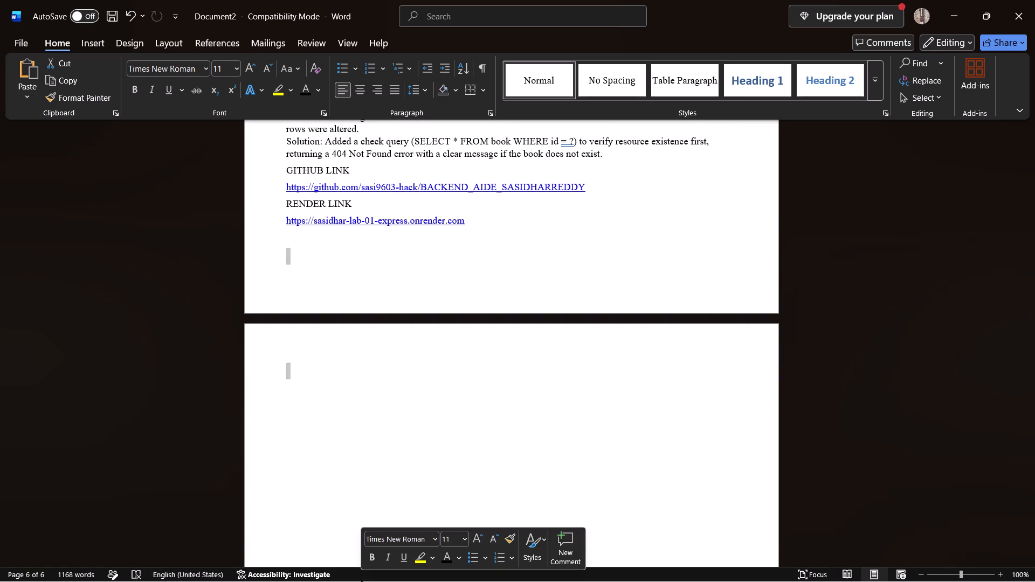
pyautogui.press('BackSpace')
pyautogui.scroll(-3, 361, 580)
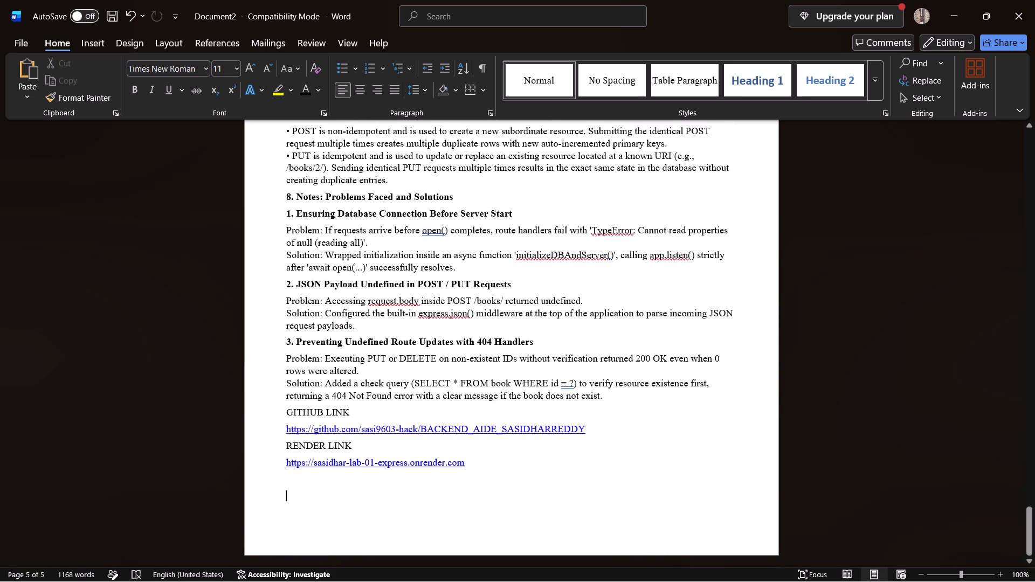
# Remove the cell shading from both columns of the table under "2. Lab Tasks Overview".
pyautogui.scroll(5, 423, 472)
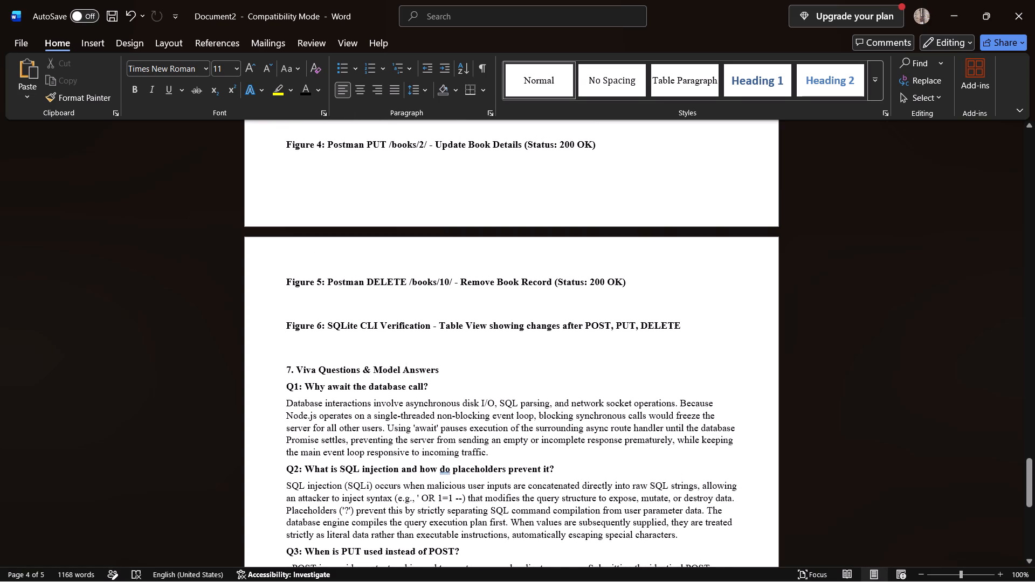
pyautogui.scroll(5, 423, 472)
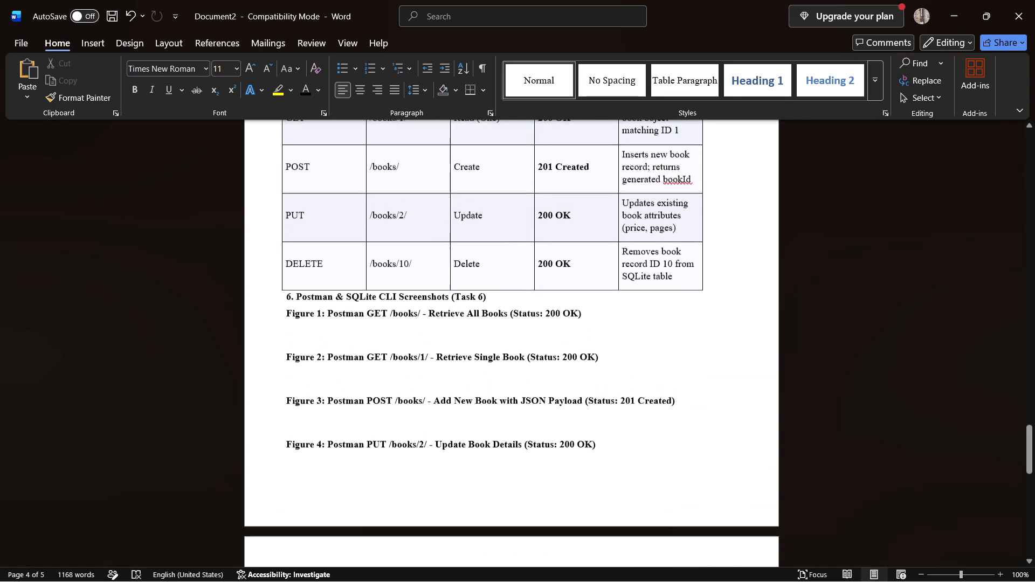
pyautogui.scroll(5, 423, 472)
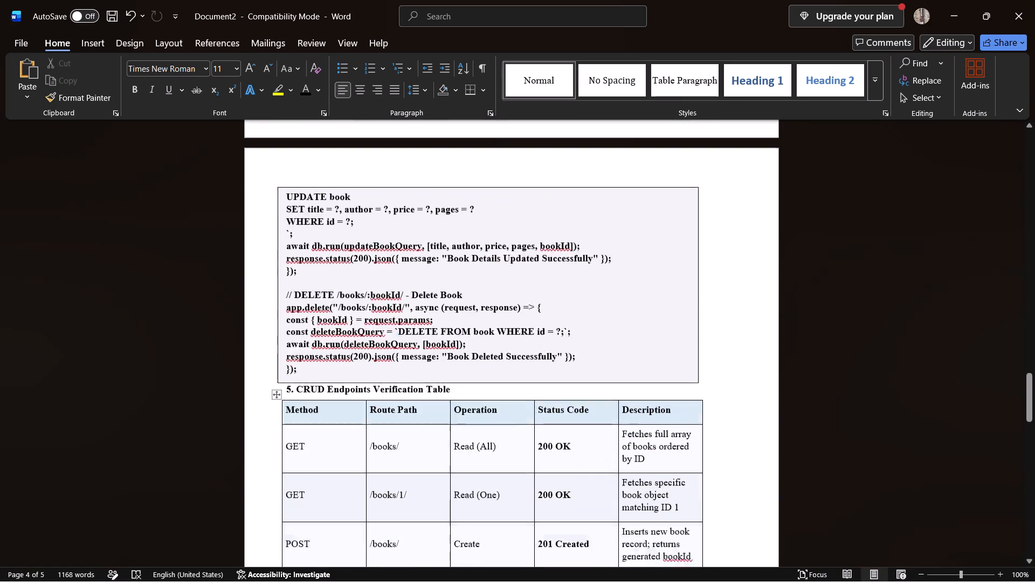
pyautogui.scroll(13, 423, 472)
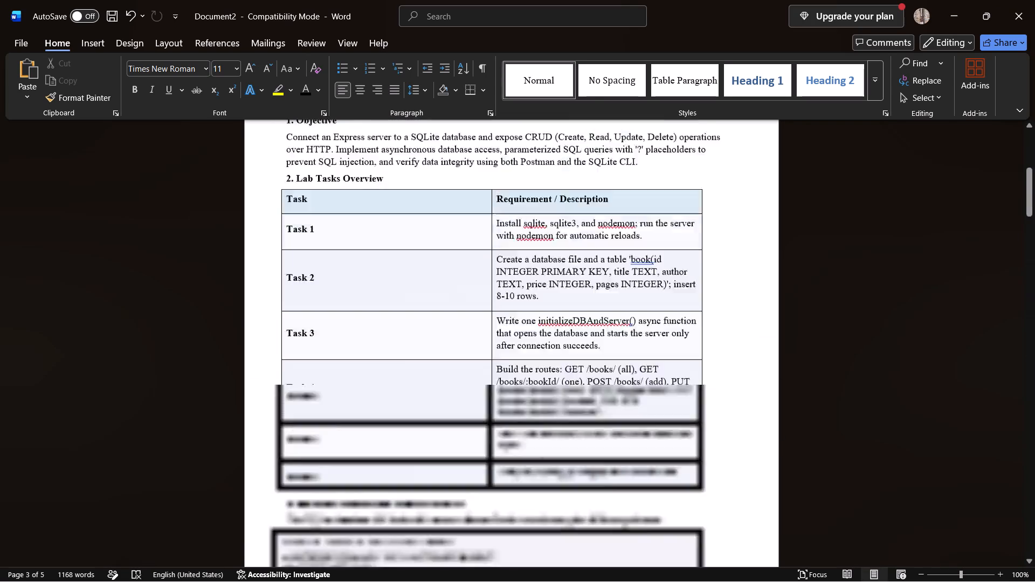
pyautogui.scroll(-7, 423, 472)
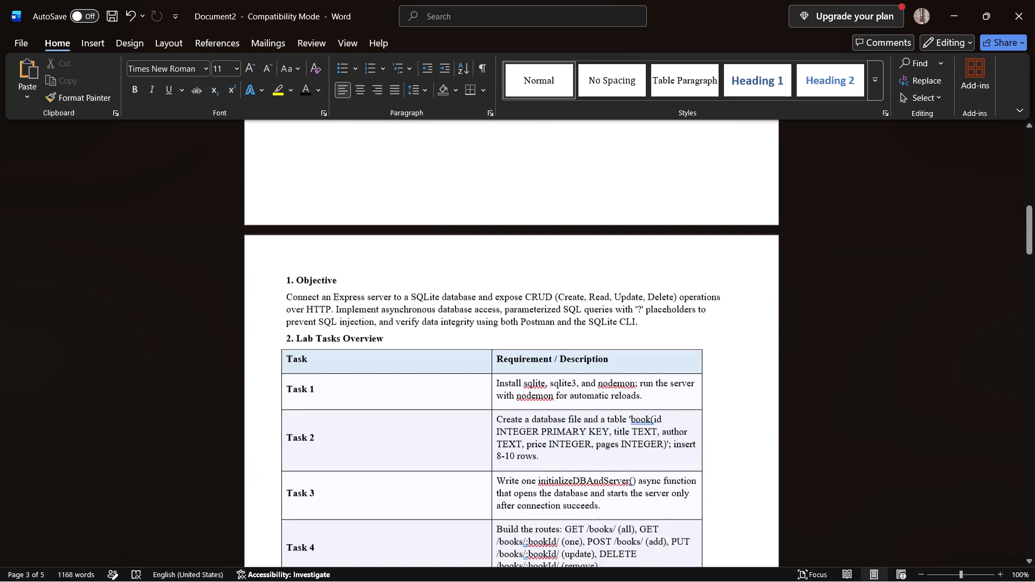
pyautogui.scroll(-1, 423, 472)
pyautogui.click(284, 334)
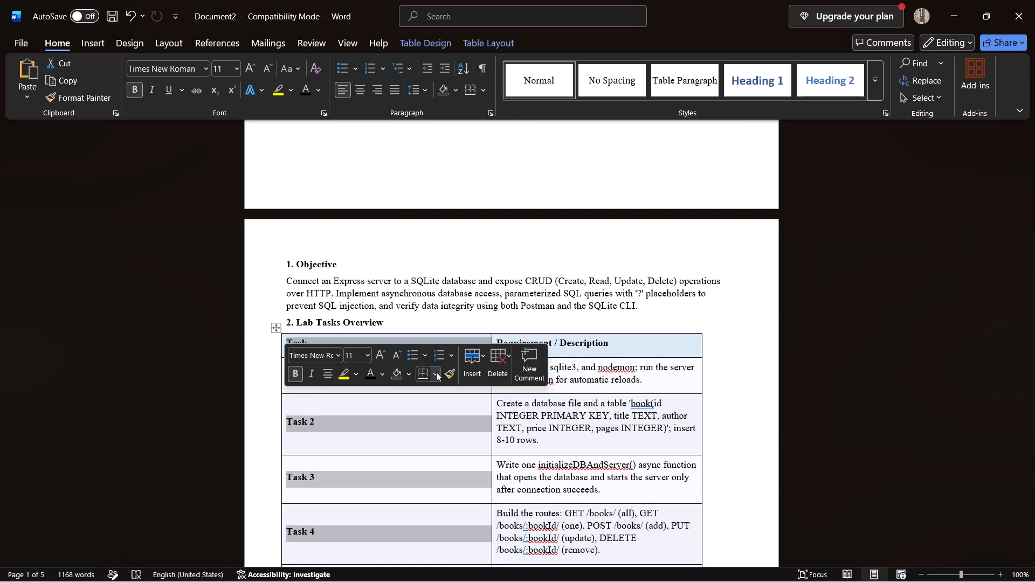
pyautogui.click(398, 369)
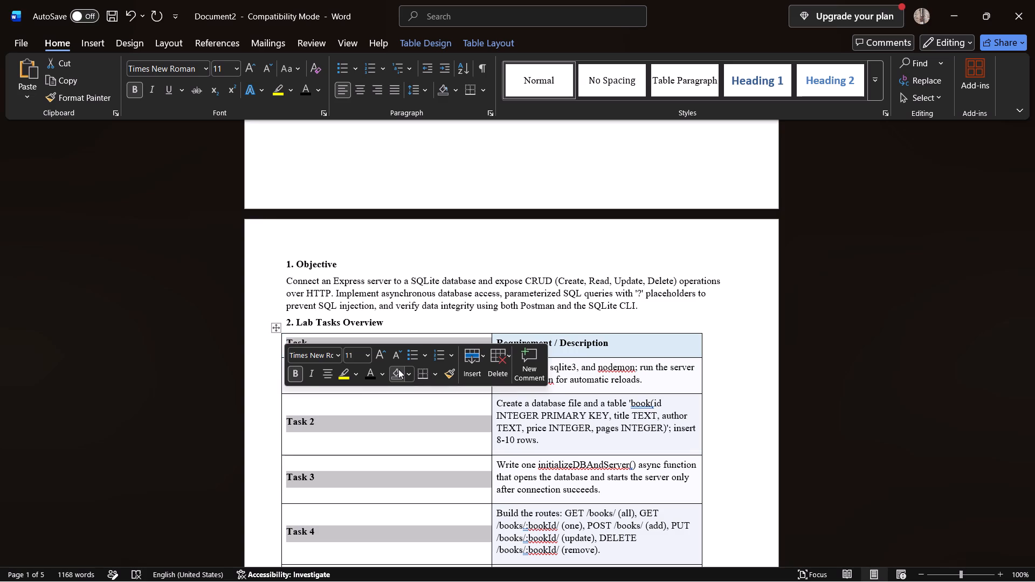
pyautogui.click(399, 373)
pyautogui.click(567, 341)
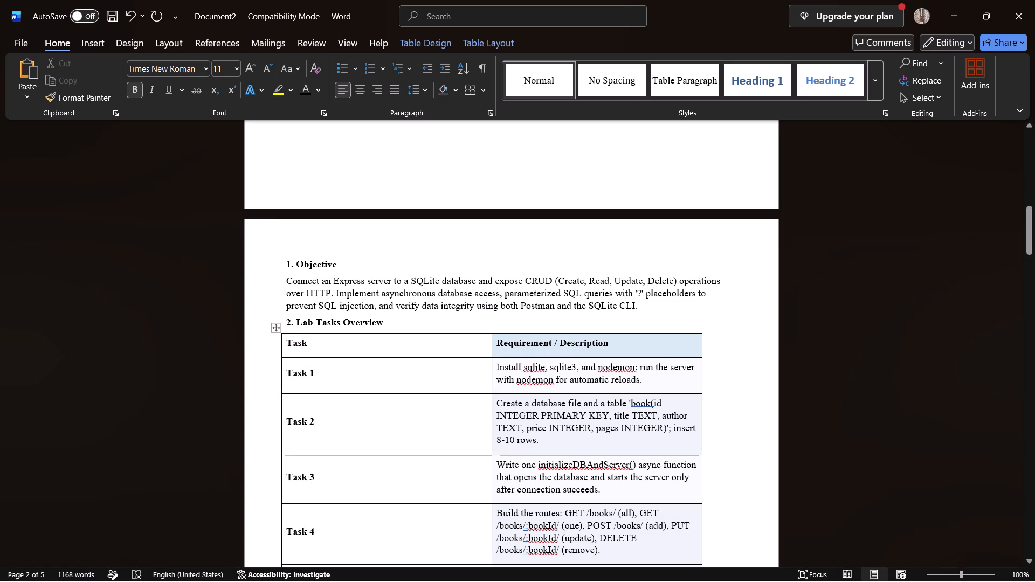
pyautogui.click(505, 336)
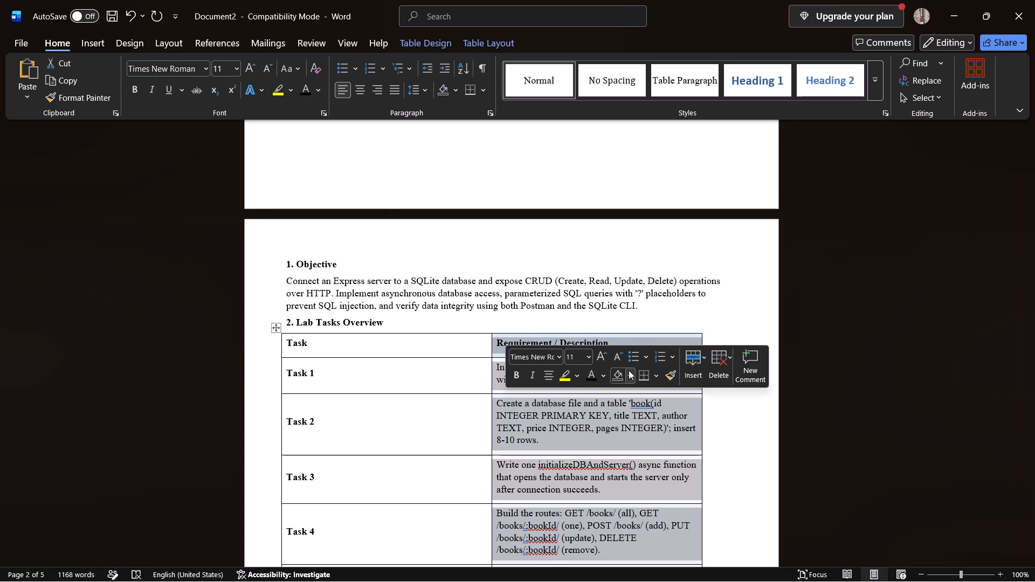
pyautogui.click(616, 378)
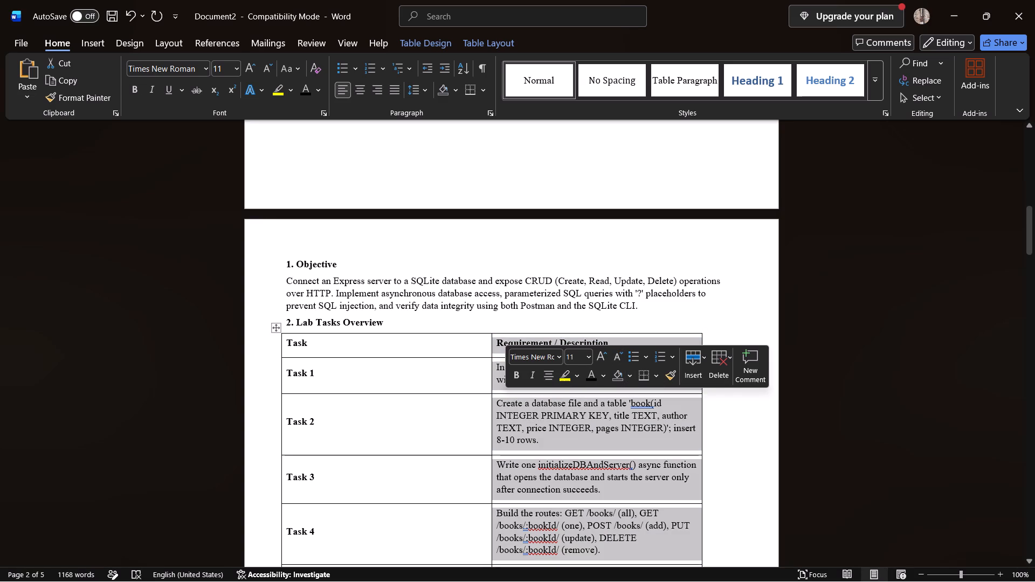
pyautogui.click(765, 438)
# Remove the cell shading from the whole "5. CRUD Endpoints Verification Table".
pyautogui.scroll(-9, 765, 438)
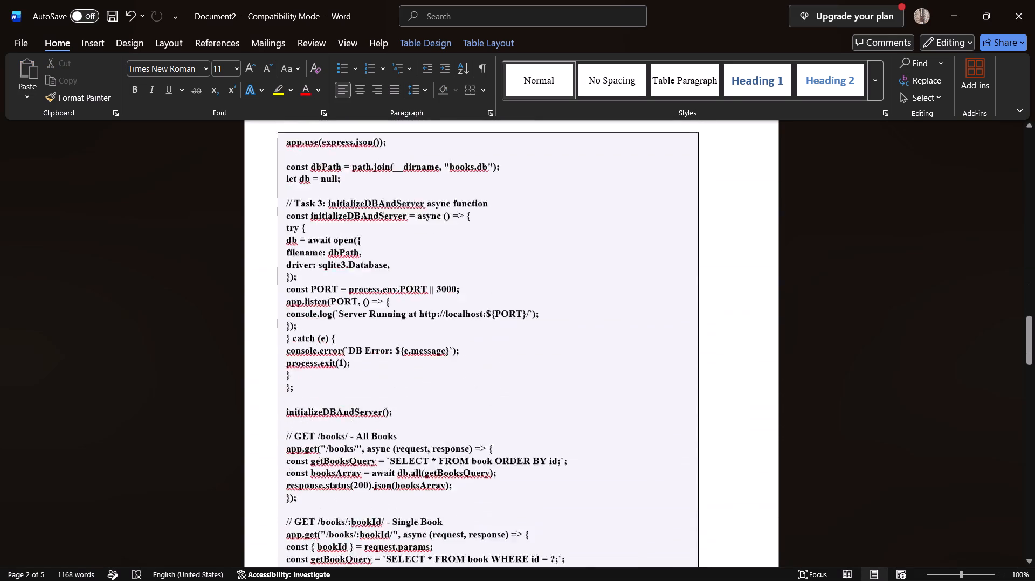
pyautogui.scroll(-4, 765, 438)
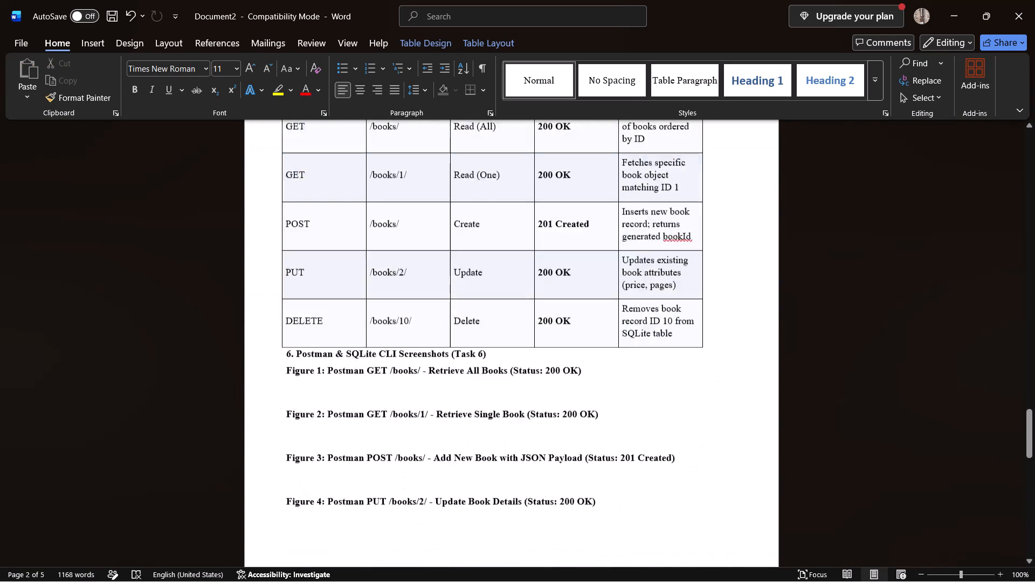
pyautogui.scroll(-1, 765, 438)
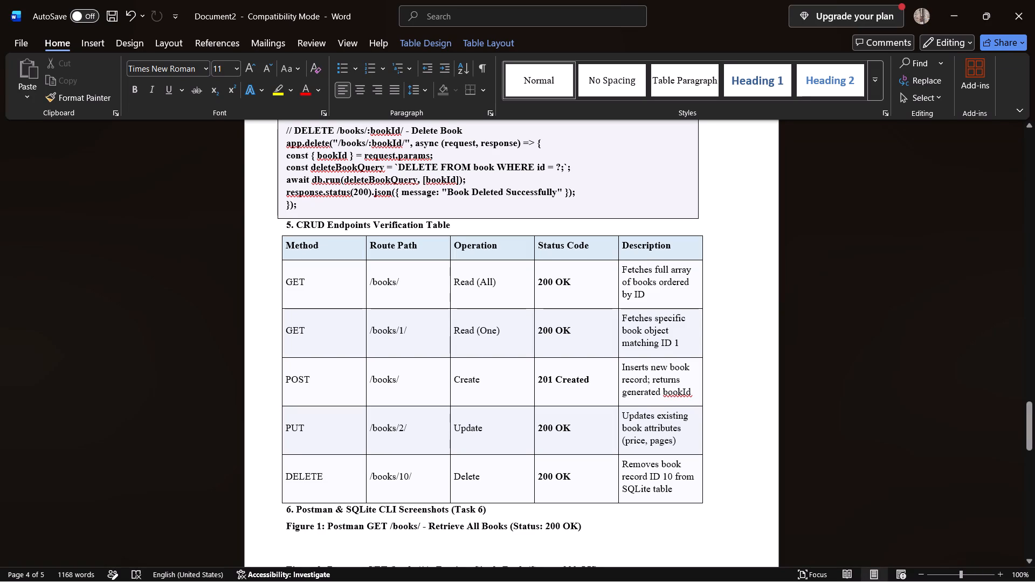
pyautogui.click(286, 239)
pyautogui.click(277, 229)
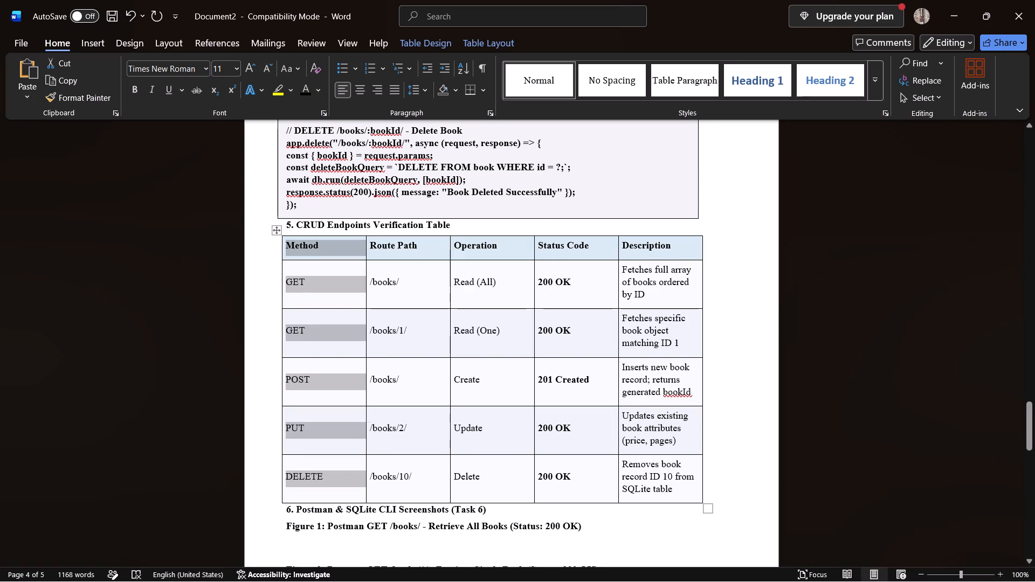
pyautogui.click(389, 204)
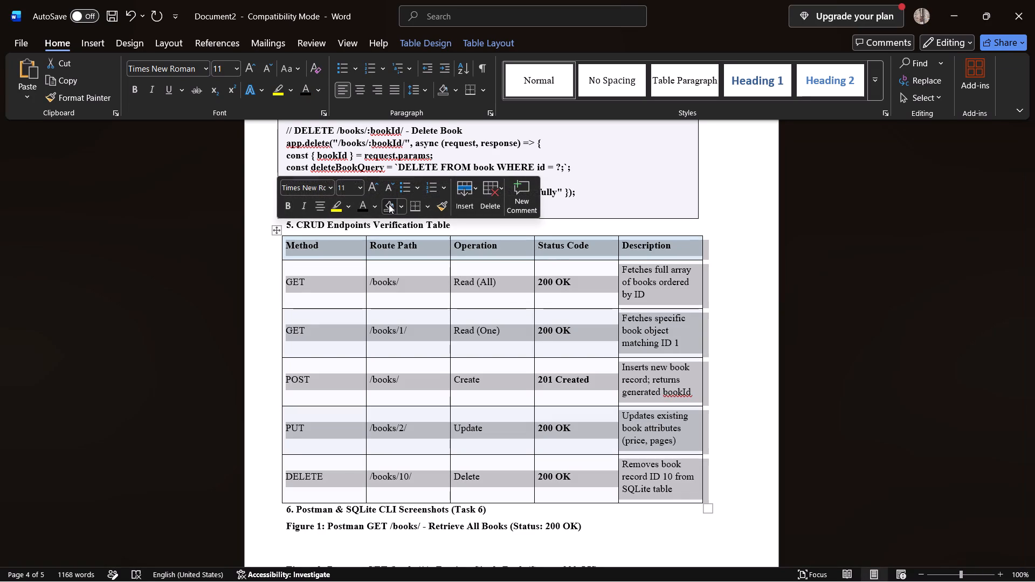
pyautogui.click(743, 325)
# Check the remaining sections of the Lab 2 copy and the matching figures in the ChatGPT preview in Chrome.
pyautogui.scroll(-9, 743, 325)
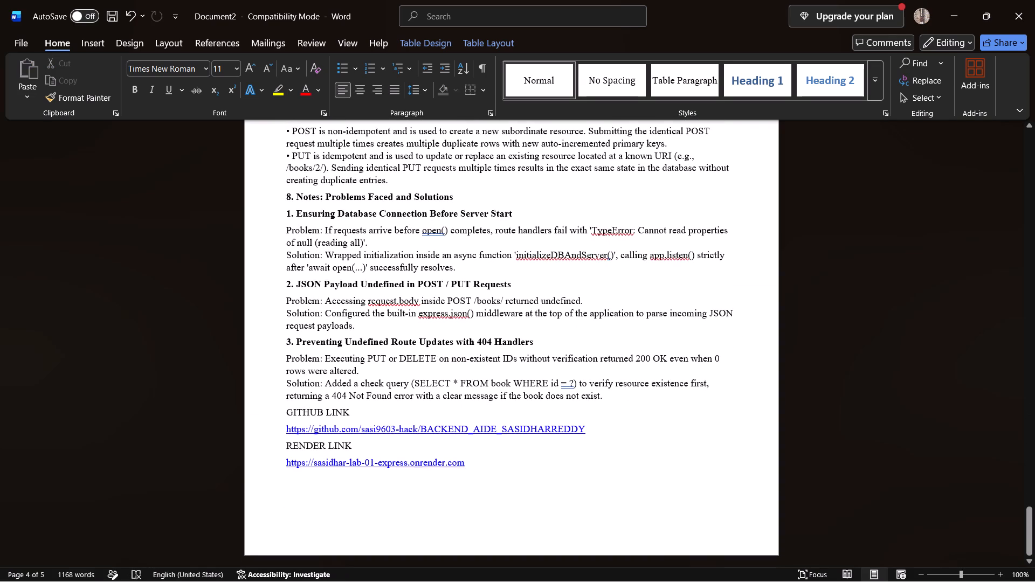
pyautogui.scroll(3, 629, 319)
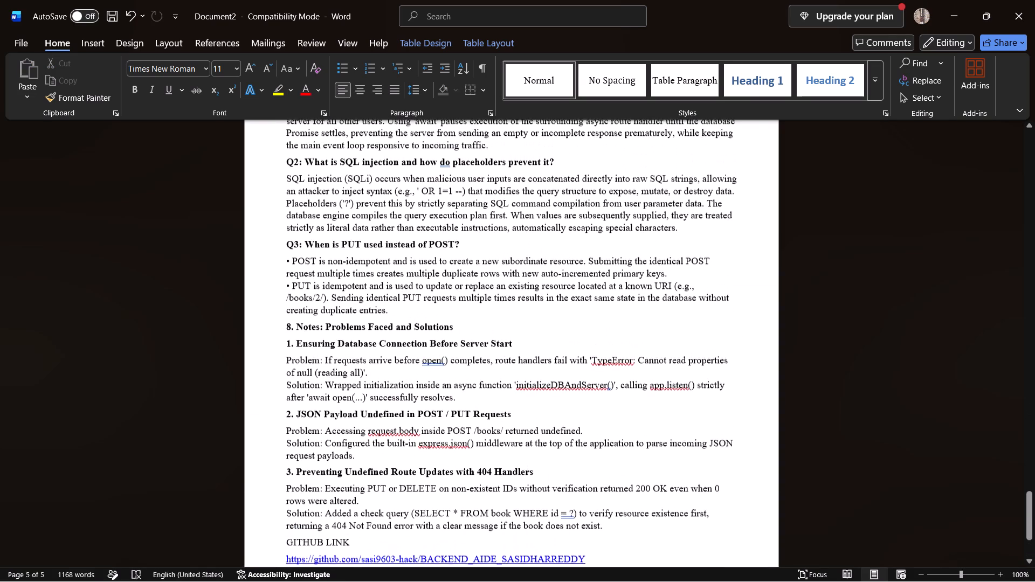
pyautogui.scroll(2, 629, 319)
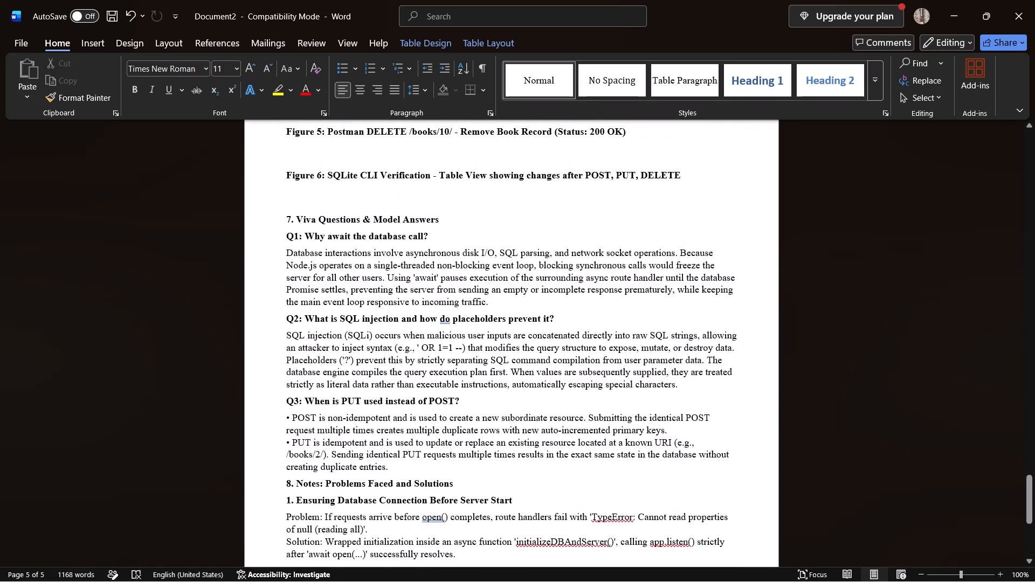
pyautogui.scroll(5, 629, 319)
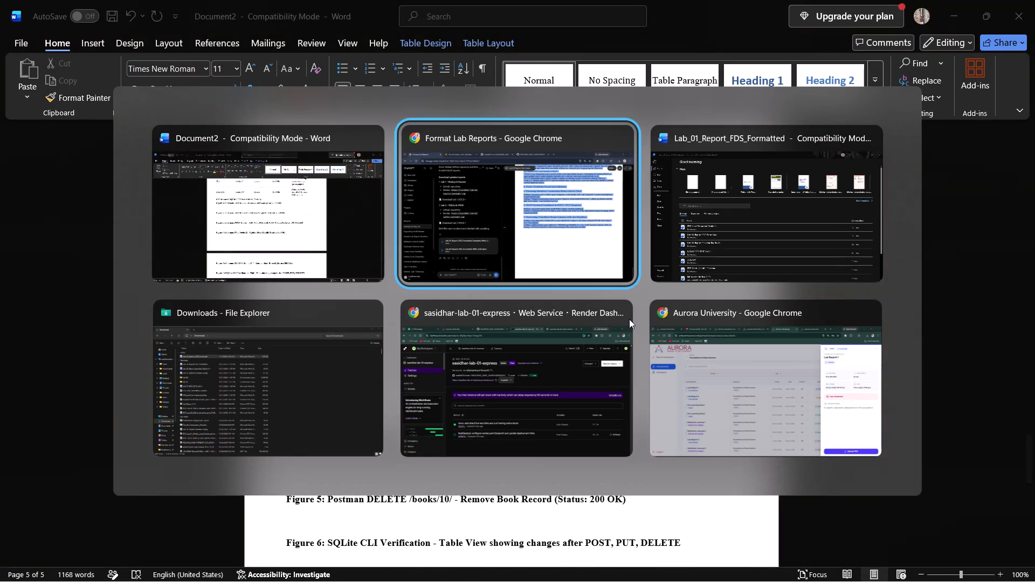
pyautogui.scroll(6, 629, 319)
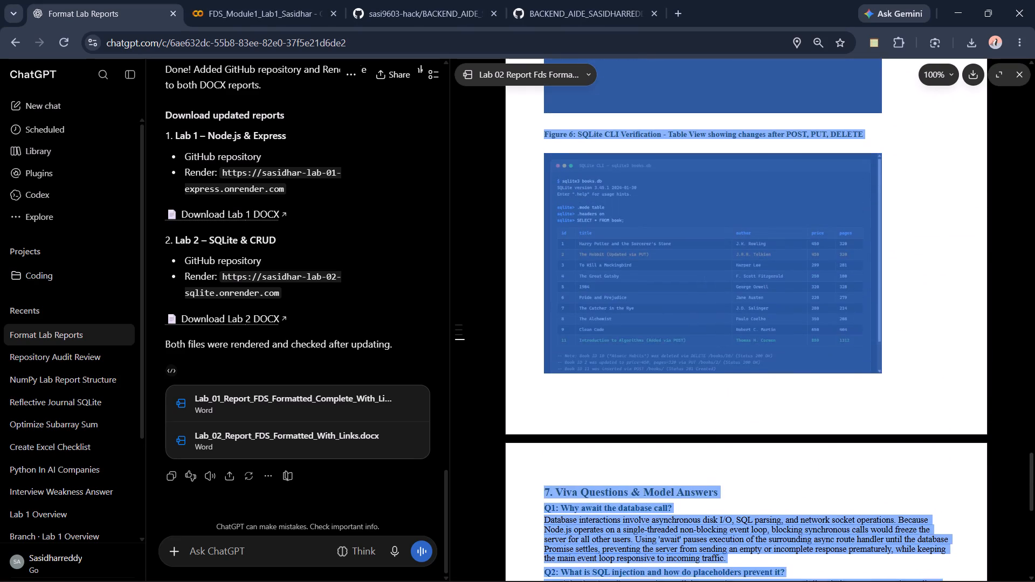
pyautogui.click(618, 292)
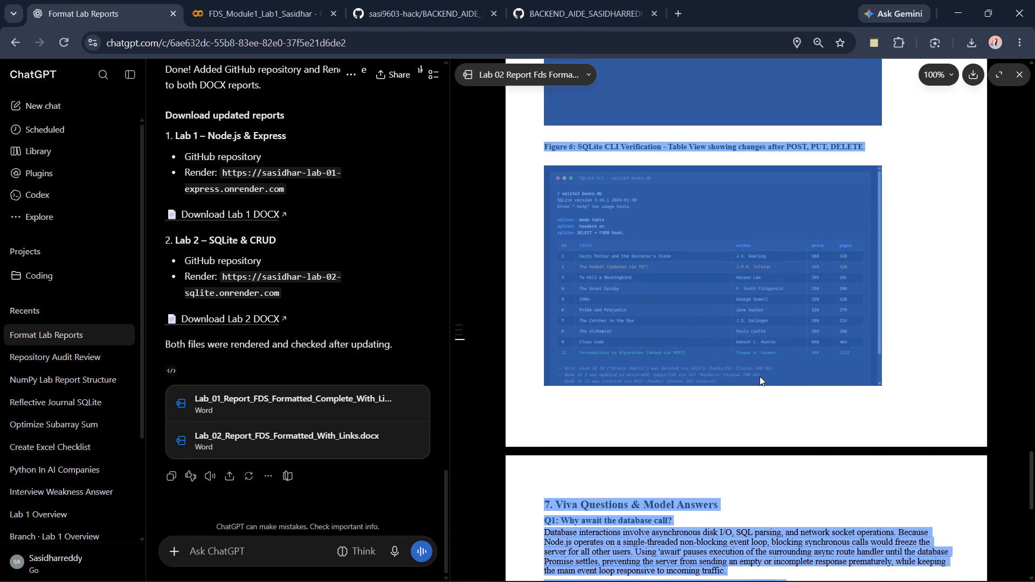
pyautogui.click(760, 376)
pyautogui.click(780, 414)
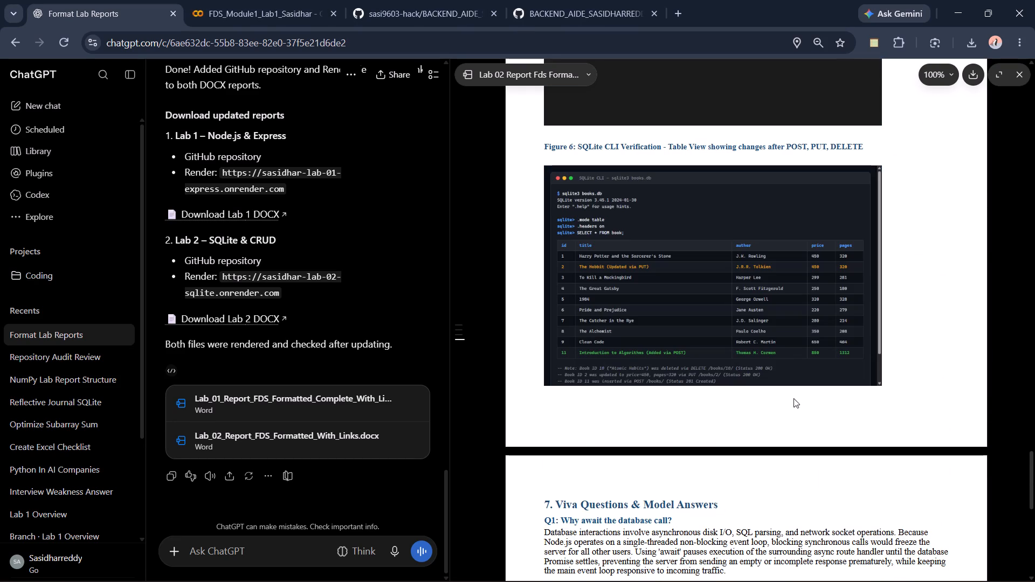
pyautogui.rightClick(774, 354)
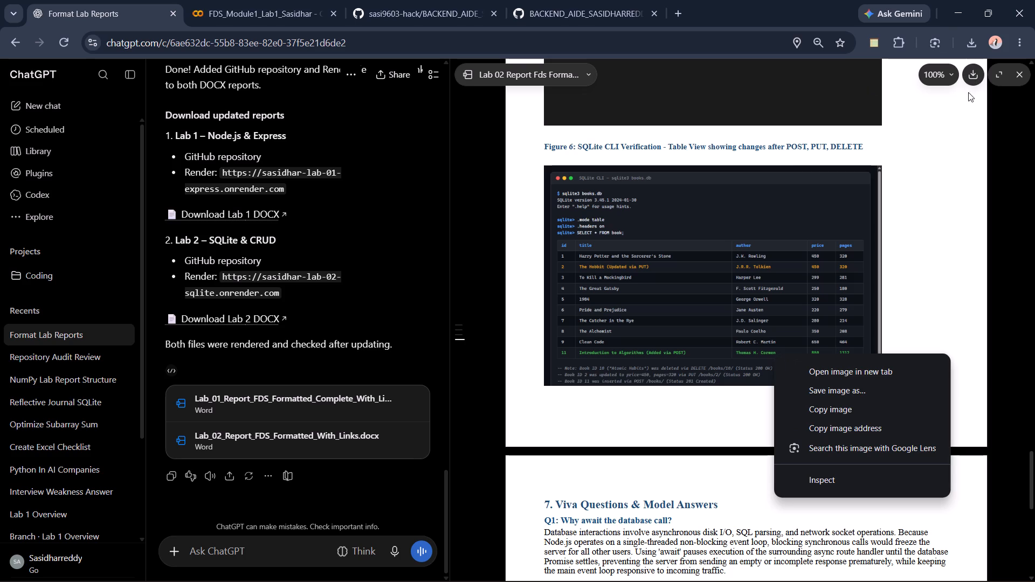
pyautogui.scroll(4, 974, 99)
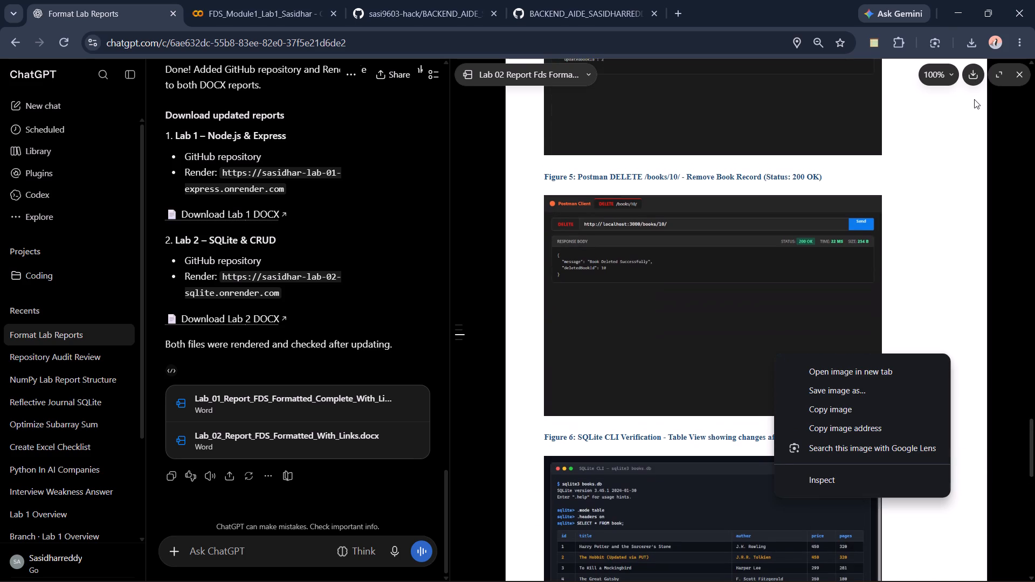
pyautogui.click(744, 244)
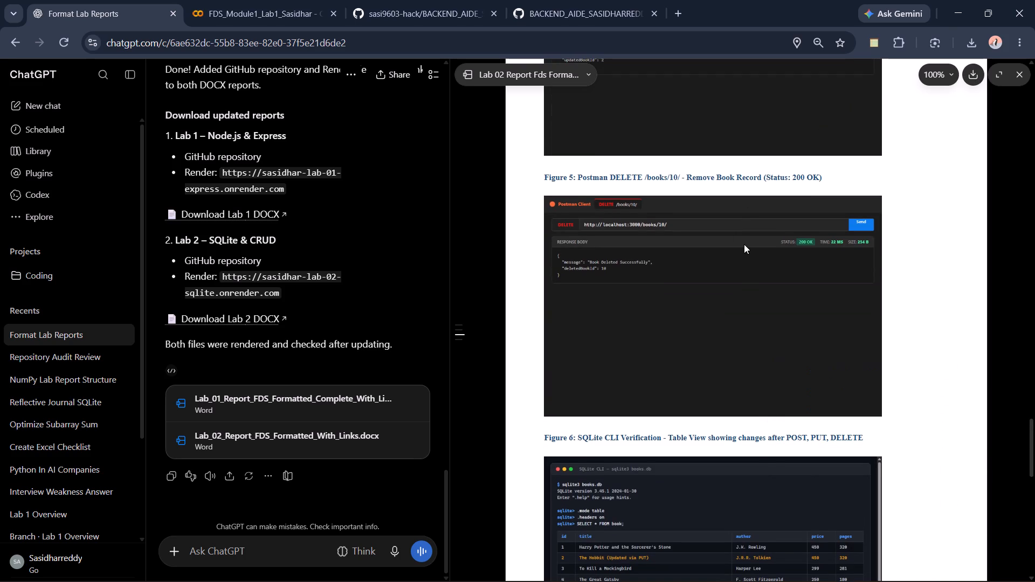
# Open the downloaded Lab_02_Report_FDS_Formatted document from Chrome's recent downloads in Word.
pyautogui.click(975, 32)
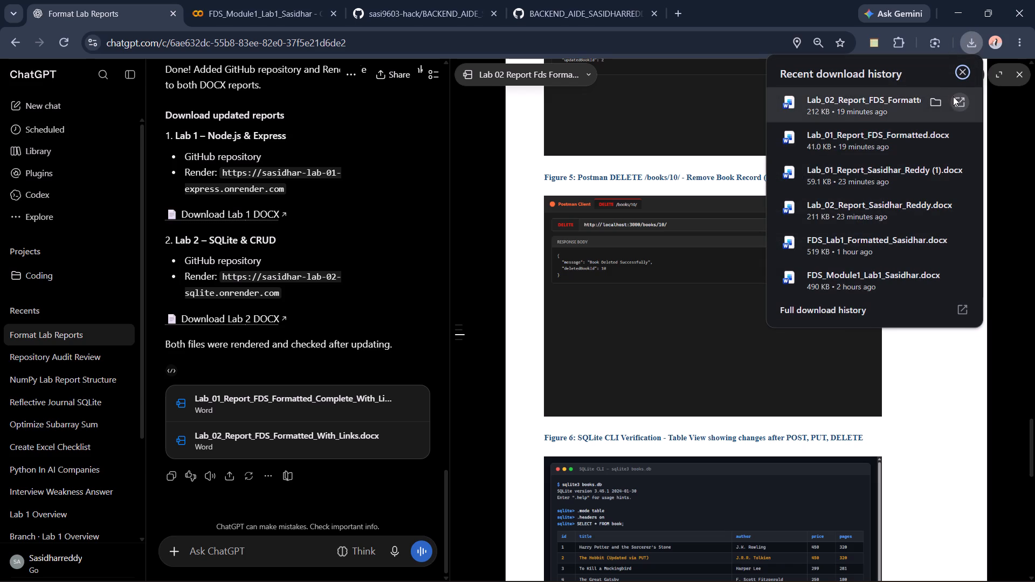
pyautogui.click(953, 96)
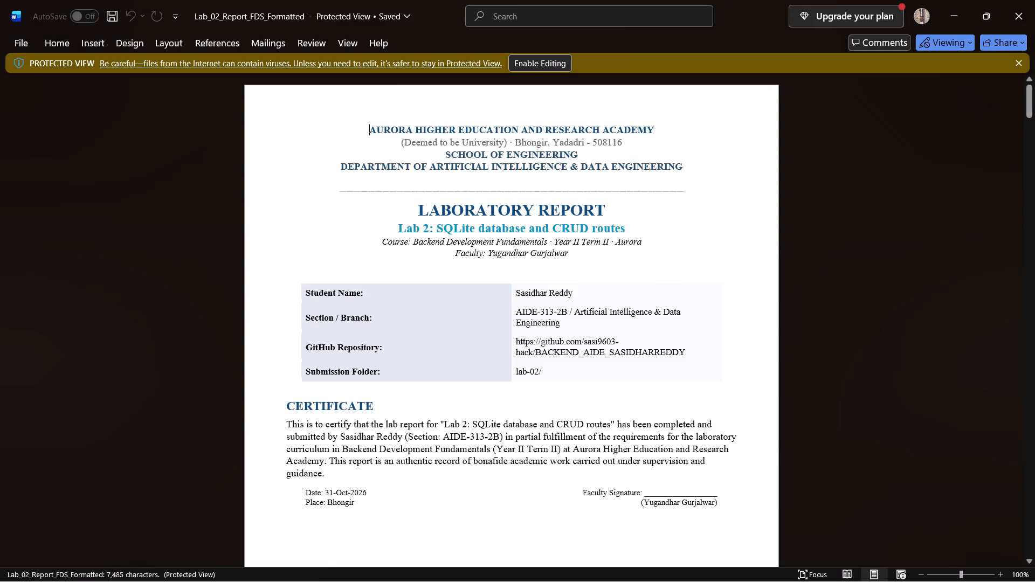
# Copy section "6. Postman & SQLite CLI Screenshots (Task 6)" from the downloaded Lab 2 report, from its heading through the Figure 6 screenshot.
pyautogui.scroll(-14, 807, 356)
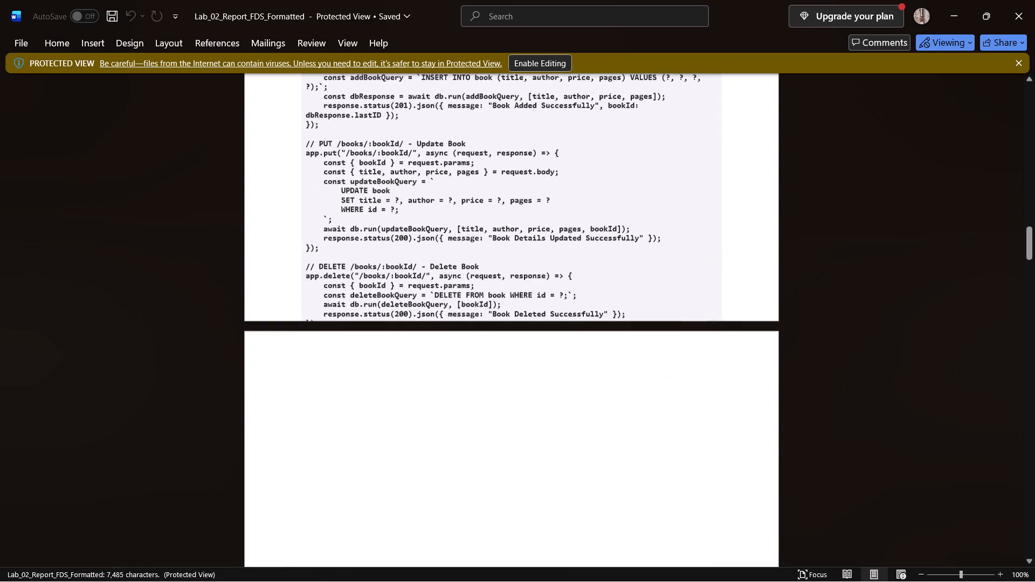
pyautogui.scroll(-12, 807, 356)
pyautogui.scroll(5, 807, 356)
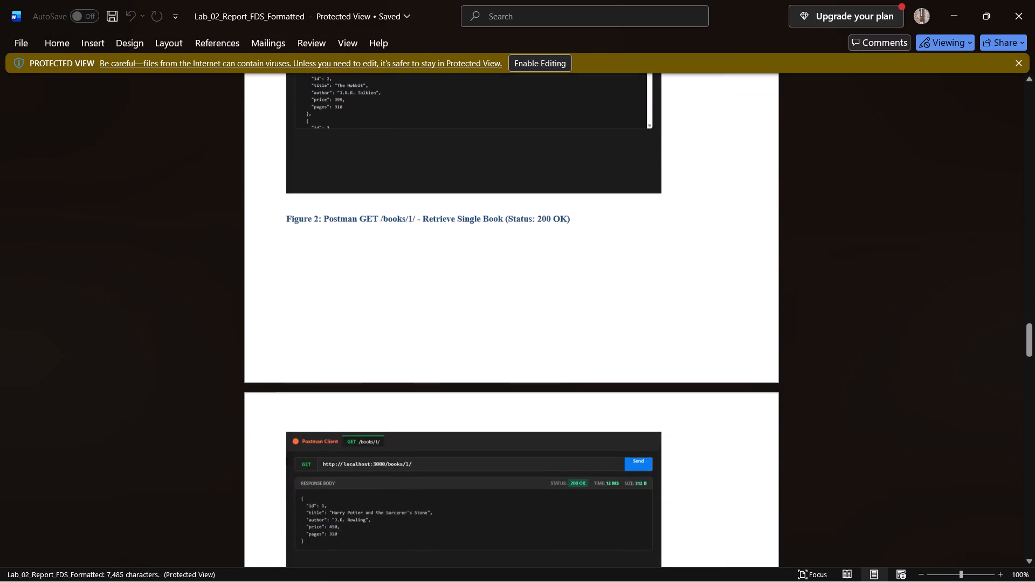
pyautogui.scroll(2, 807, 356)
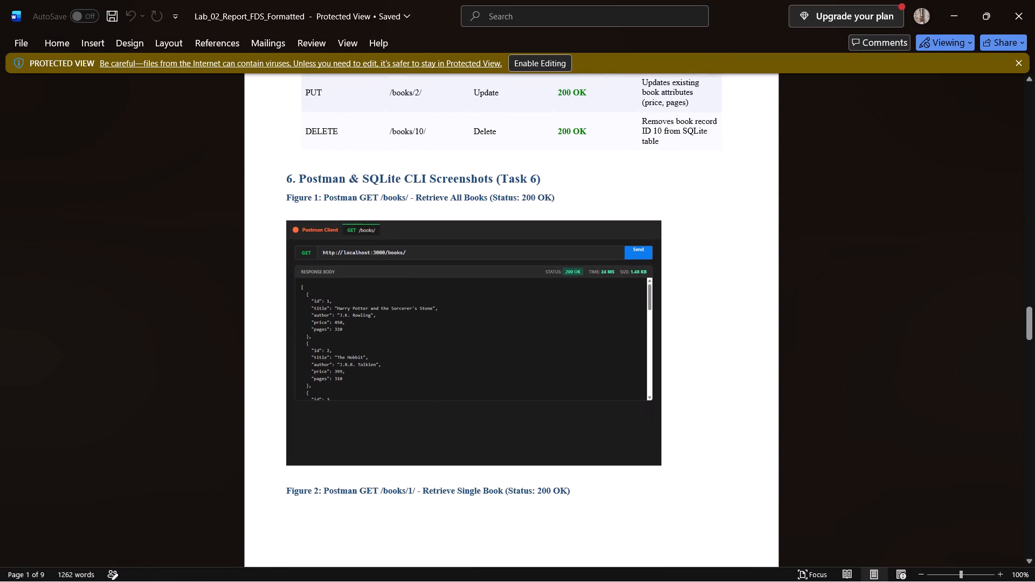
pyautogui.scroll(-1, 807, 356)
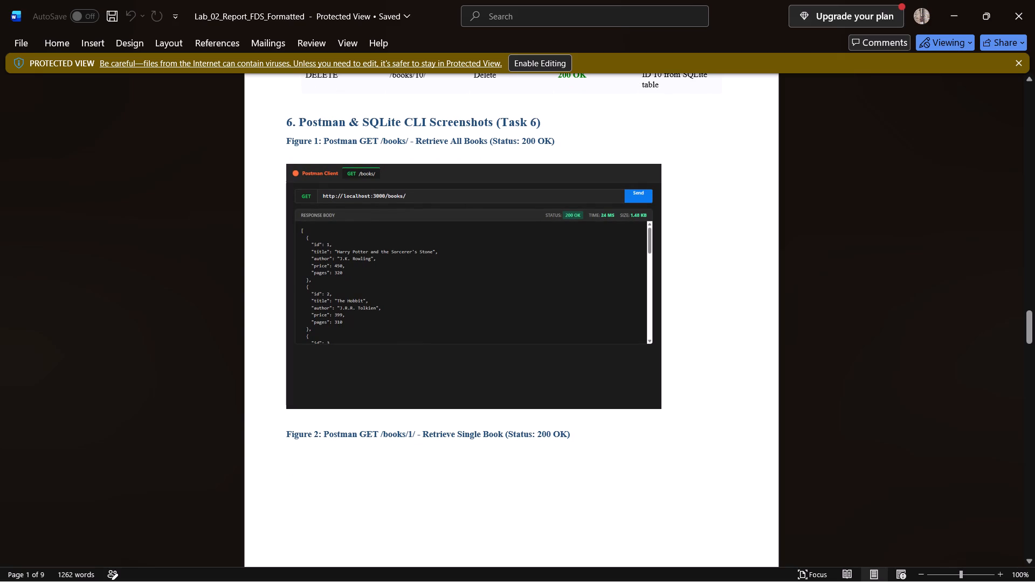
pyautogui.moveTo(286, 121); pyautogui.dragTo(365, 493)
pyautogui.scroll(1, 351, 394)
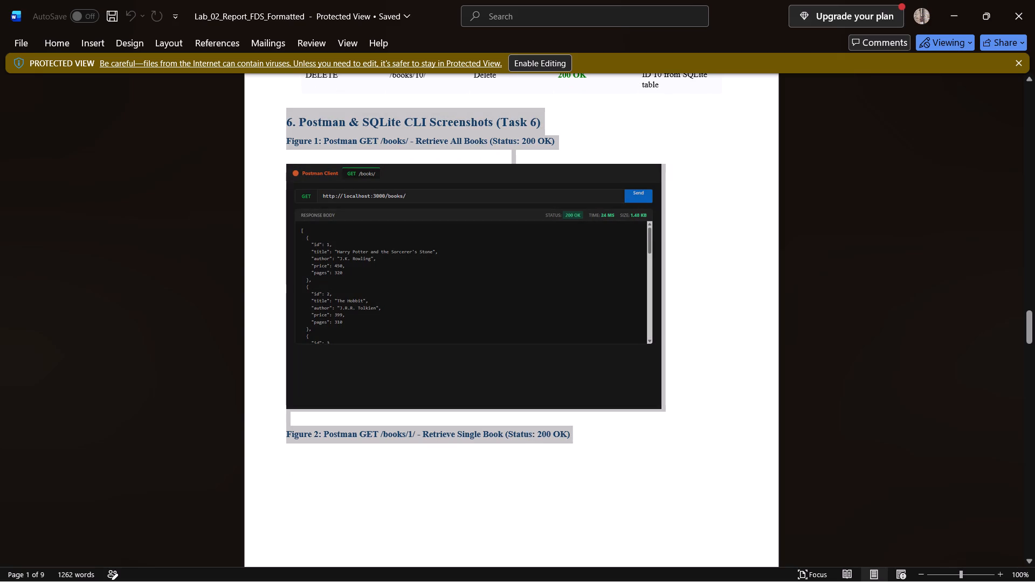
pyautogui.scroll(1, 365, 493)
pyautogui.moveTo(365, 493); pyautogui.dragTo(364, 581)
pyautogui.scroll(-4, 364, 581)
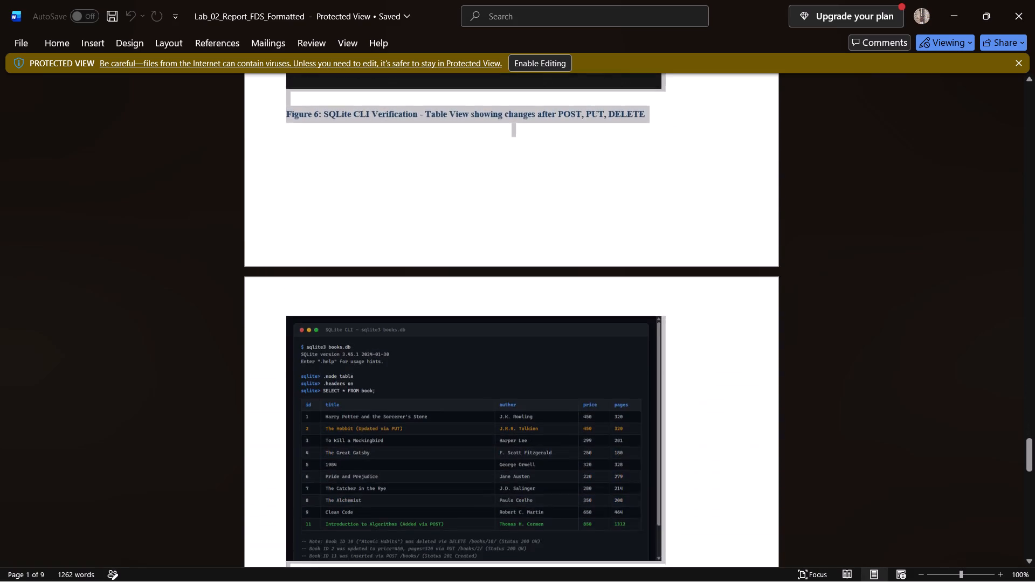
pyautogui.moveTo(364, 581); pyautogui.dragTo(353, 428)
pyautogui.scroll(-3, 364, 581)
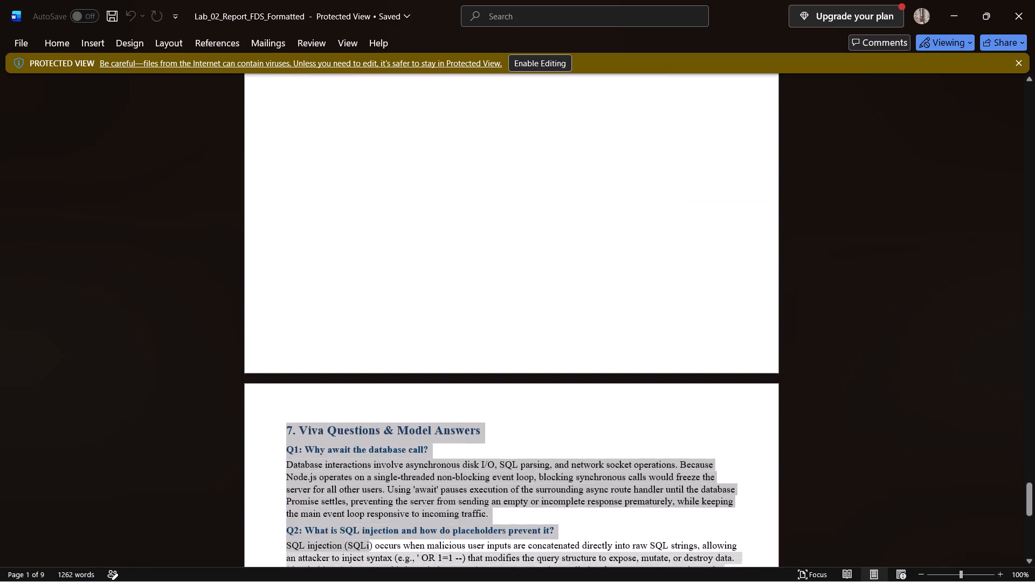
pyautogui.scroll(-1, 353, 428)
pyautogui.moveTo(353, 428); pyautogui.dragTo(295, 38)
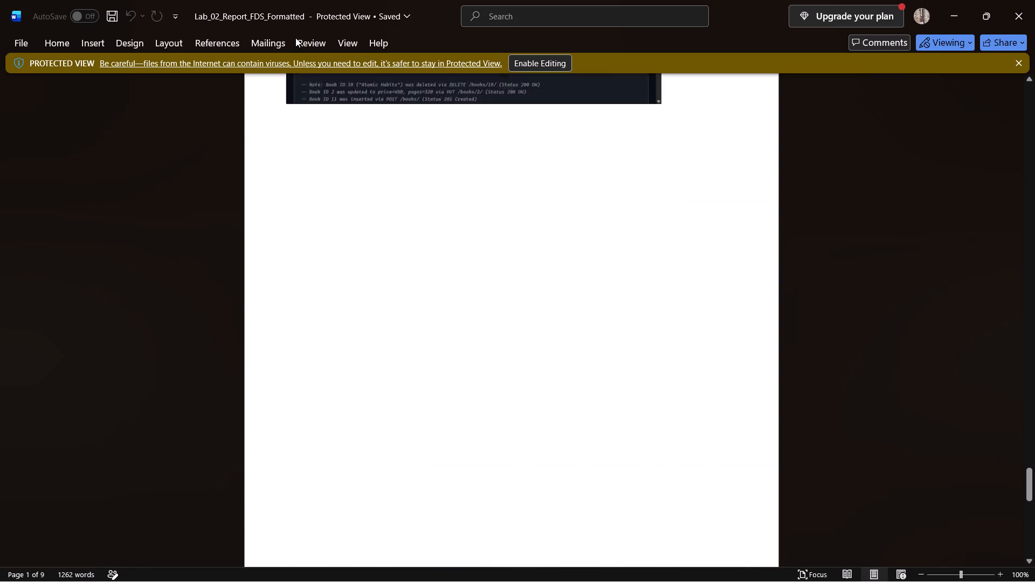
pyautogui.moveTo(295, 38); pyautogui.dragTo(325, 453)
pyautogui.scroll(1, 305, 275)
pyautogui.scroll(2, 322, 429)
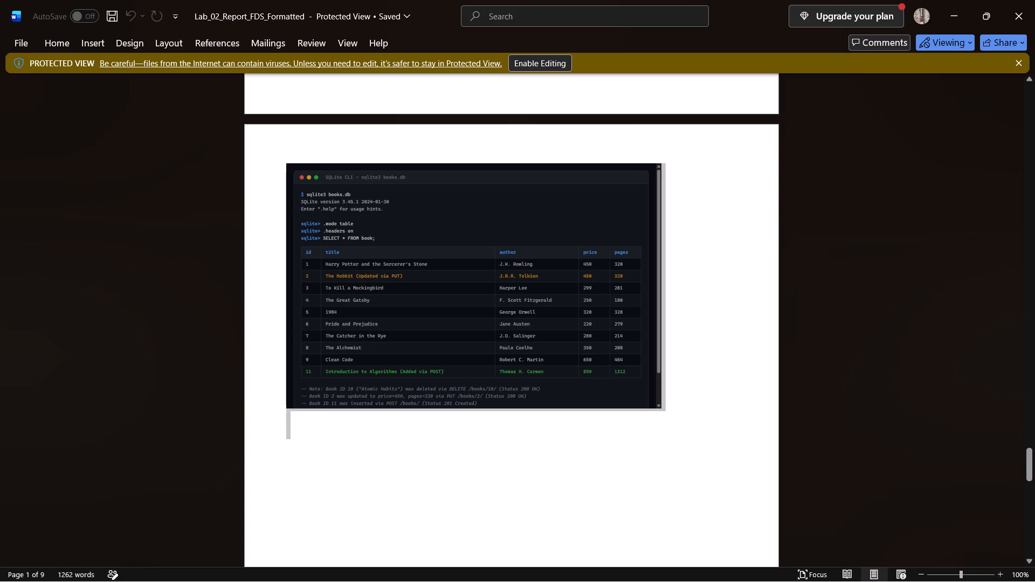
pyautogui.hotkey('ctrl', 'c')
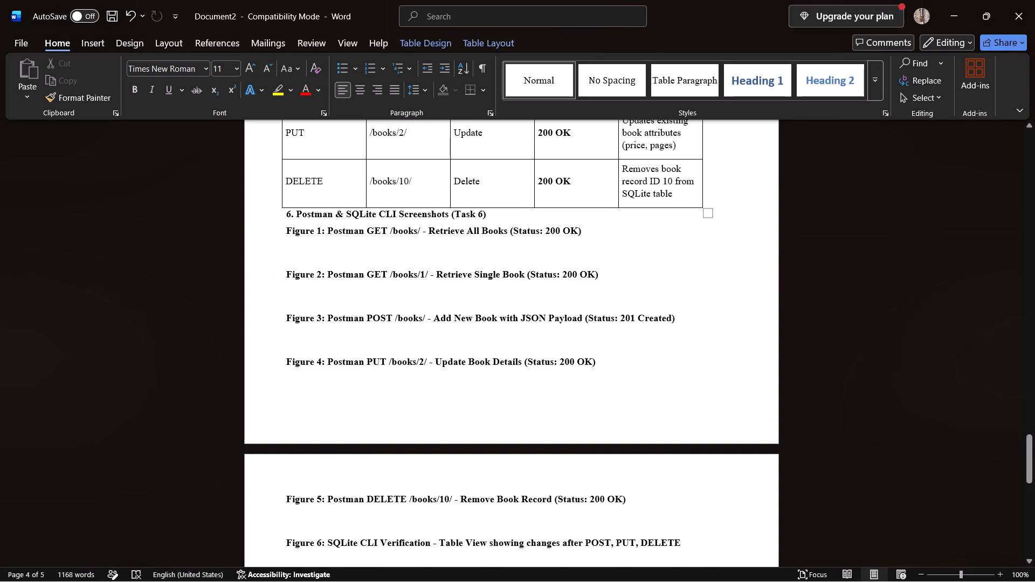
# Switch to Document2 and replace section 6, from its heading to just before "7. Viva Questions & Model Answers", with the copied content.
pyautogui.scroll(-2, 340, 429)
pyautogui.scroll(2, 340, 429)
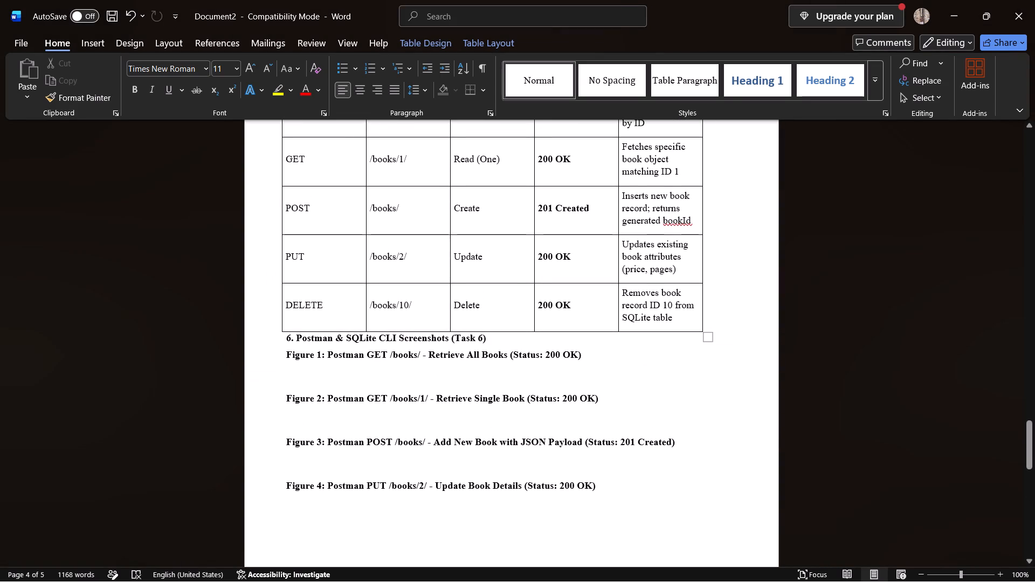
pyautogui.moveTo(286, 338); pyautogui.dragTo(315, 417)
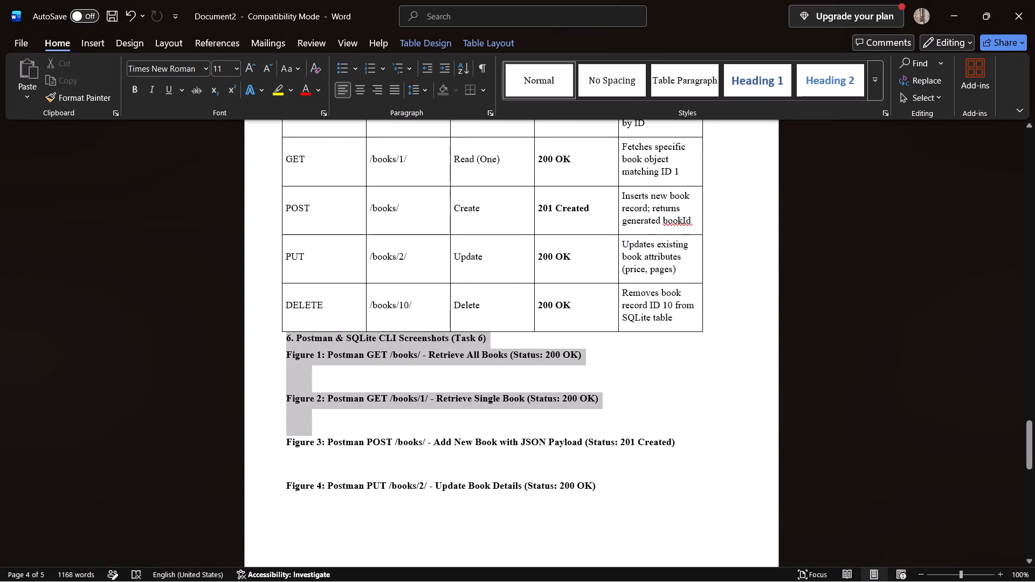
pyautogui.moveTo(315, 417); pyautogui.dragTo(316, 564)
pyautogui.scroll(1, 314, 544)
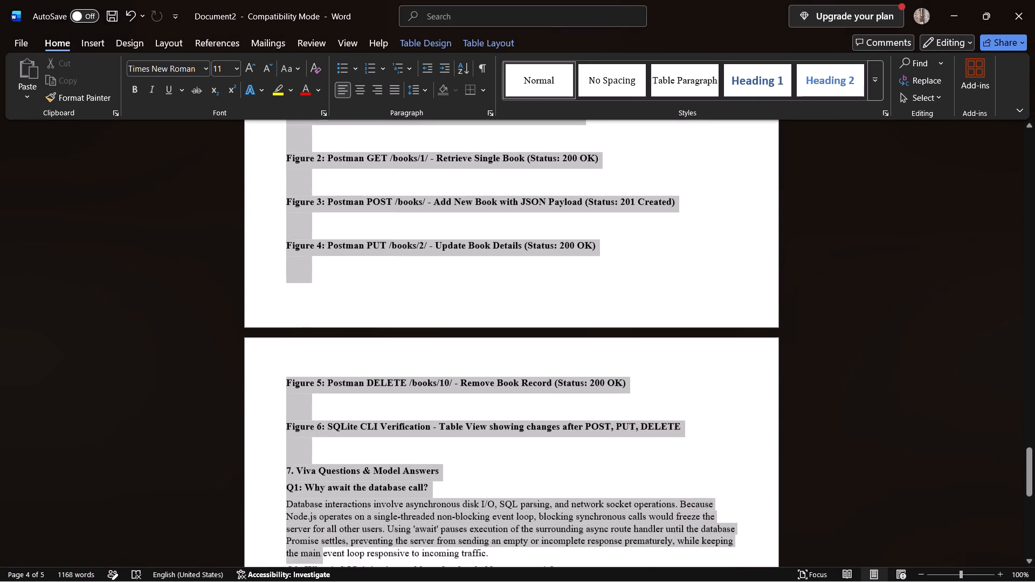
pyautogui.moveTo(316, 564); pyautogui.dragTo(302, 445)
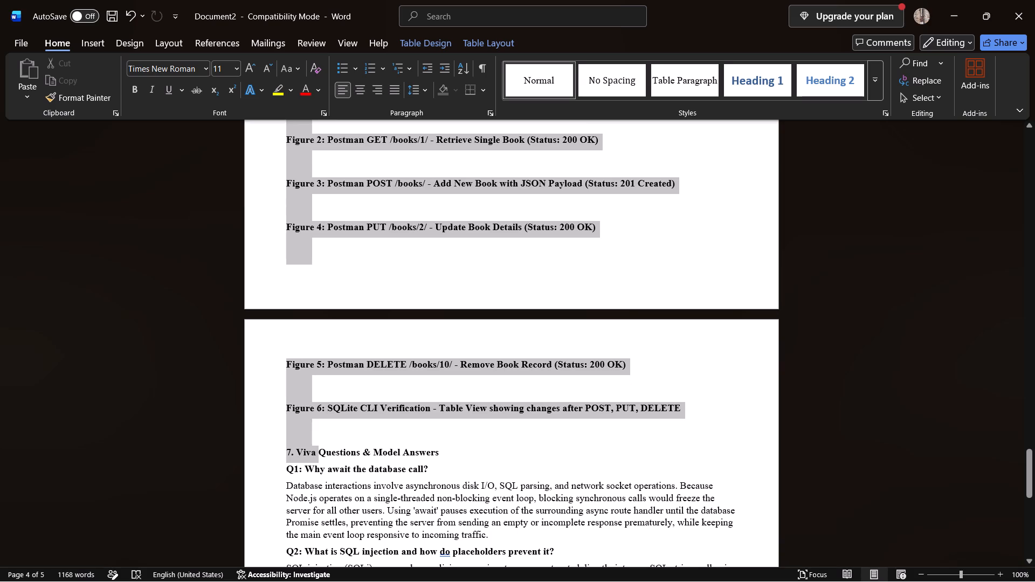
pyautogui.moveTo(302, 445); pyautogui.dragTo(302, 442)
pyautogui.hotkey('ctrl', 'v')
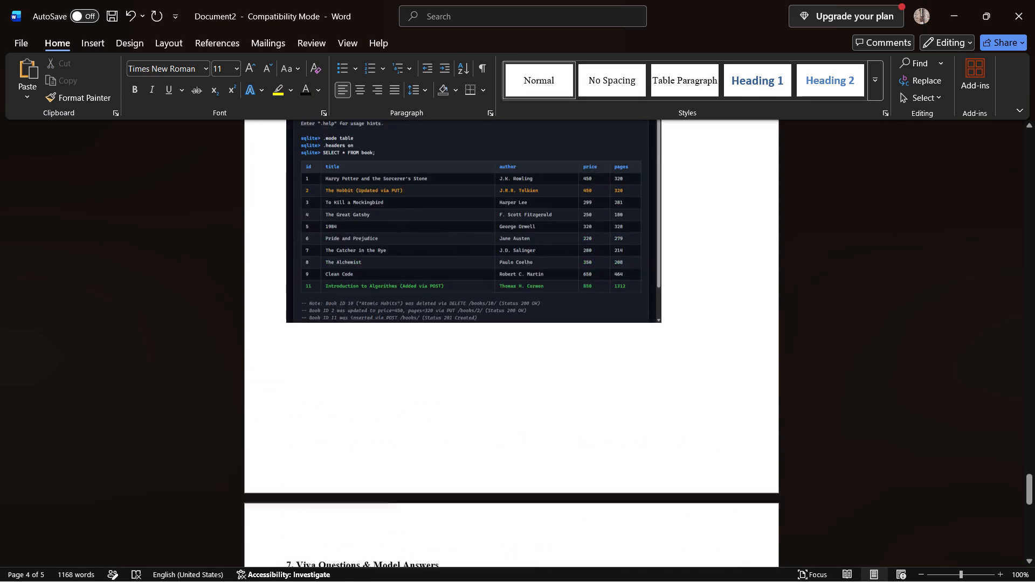
# Insert blank lines above the Figure 5 caption to push it onto the page after the Figure 4 screenshot.
pyautogui.scroll(5, 302, 442)
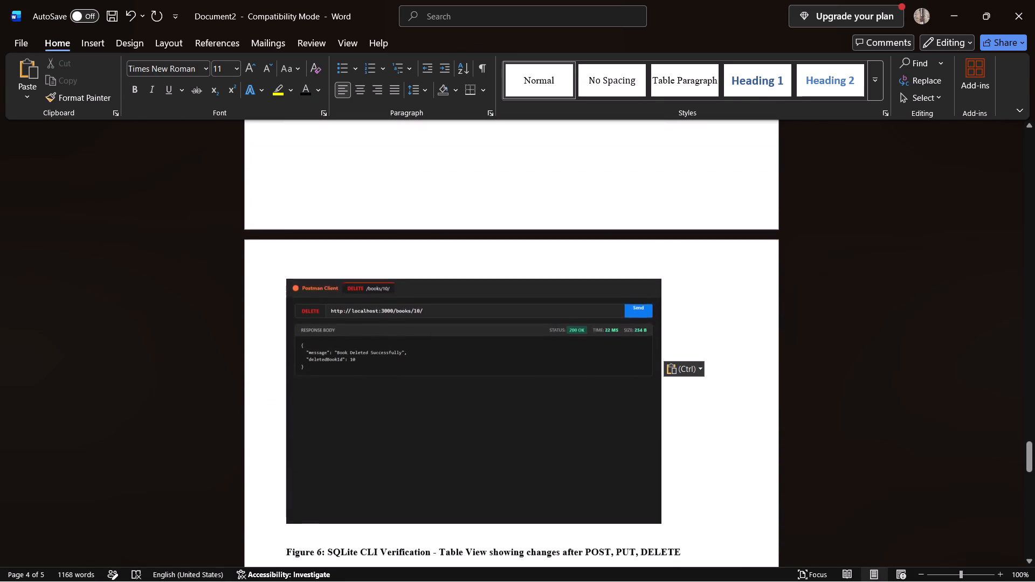
pyautogui.scroll(2, 302, 442)
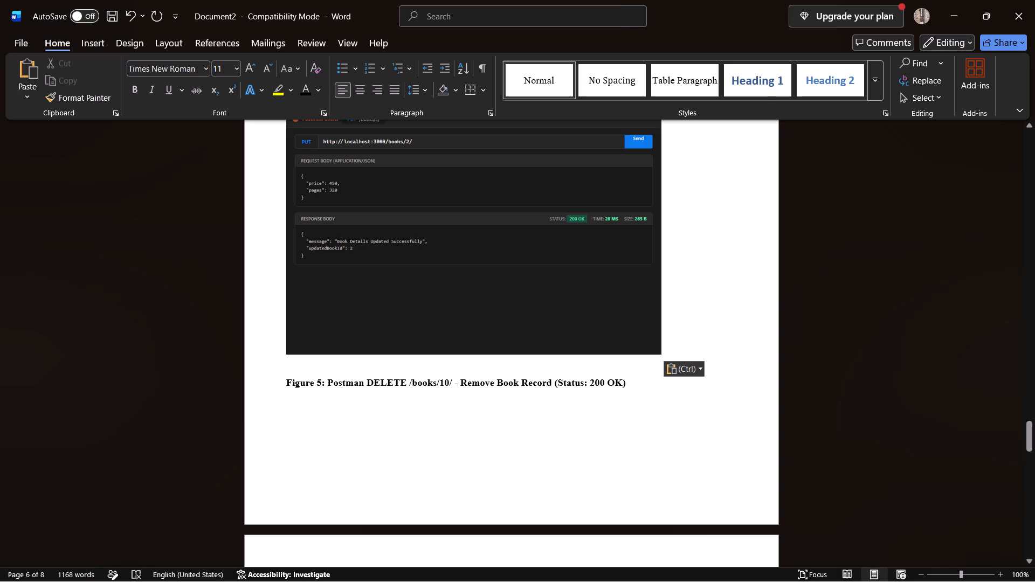
pyautogui.click(306, 365)
pyautogui.press('Return')
pyautogui.press('Return')
pyautogui.press('Return')
pyautogui.press('Return')
pyautogui.press('Return')
pyautogui.press('Return')
pyautogui.press('Return')
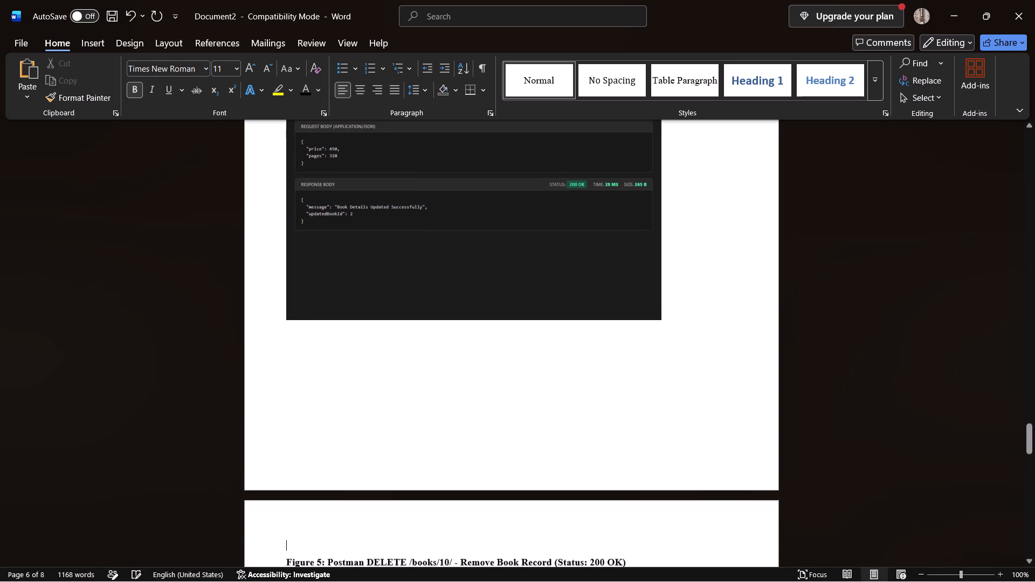
# Insert blank lines above the Figure 3 caption to move it onto the same page as its POST screenshot.
pyautogui.scroll(4, 306, 365)
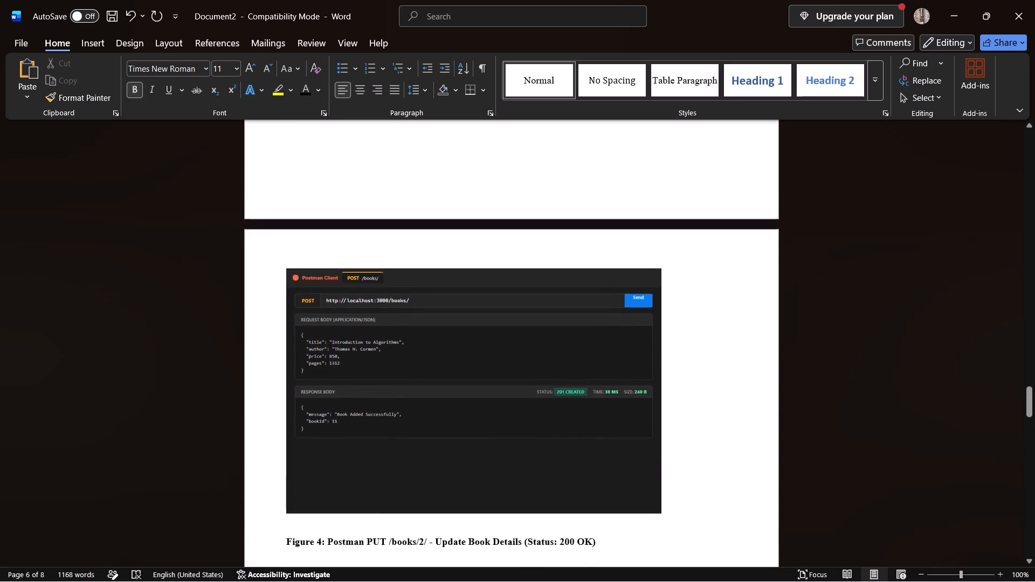
pyautogui.scroll(3, 306, 365)
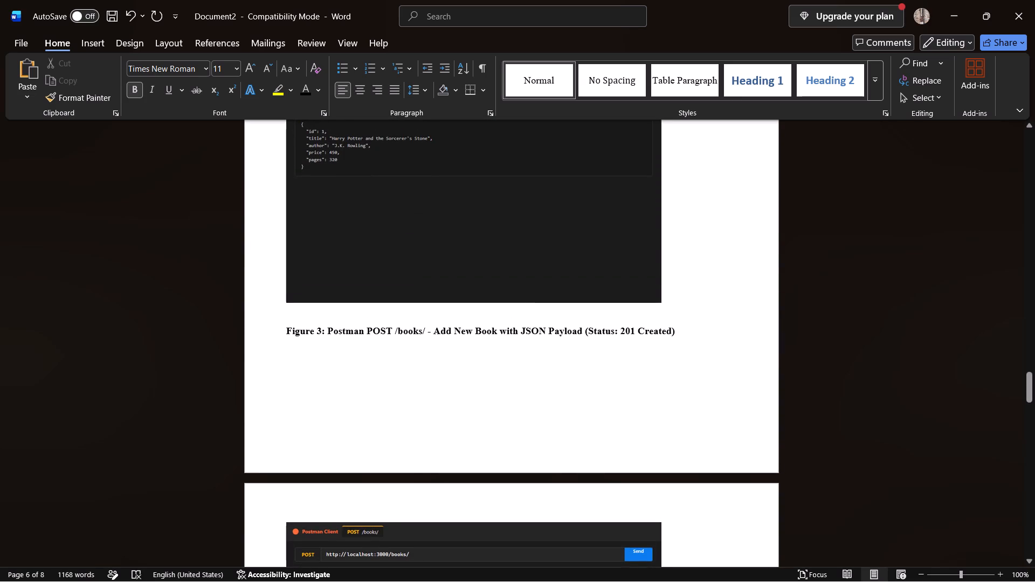
pyautogui.click(291, 320)
pyautogui.press('Return')
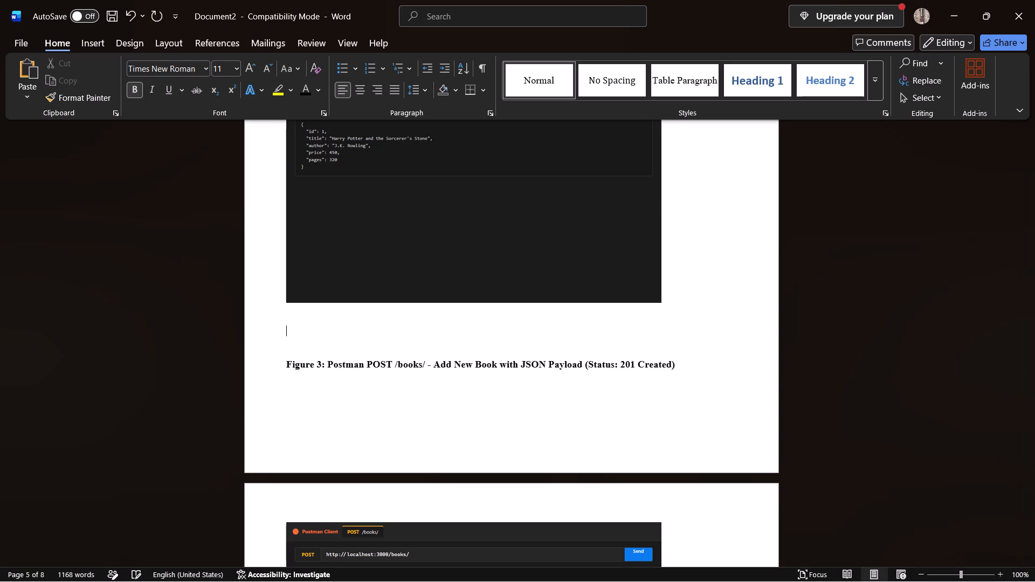
pyautogui.press('Return')
pyautogui.press('Return')
pyautogui.press('Return')
pyautogui.press('Return')
pyautogui.press('Return')
# Insert blank lines below the CRUD endpoints table to push the section 6 heading and Figure 1 caption onto the page with their screenshot.
pyautogui.scroll(1, 291, 320)
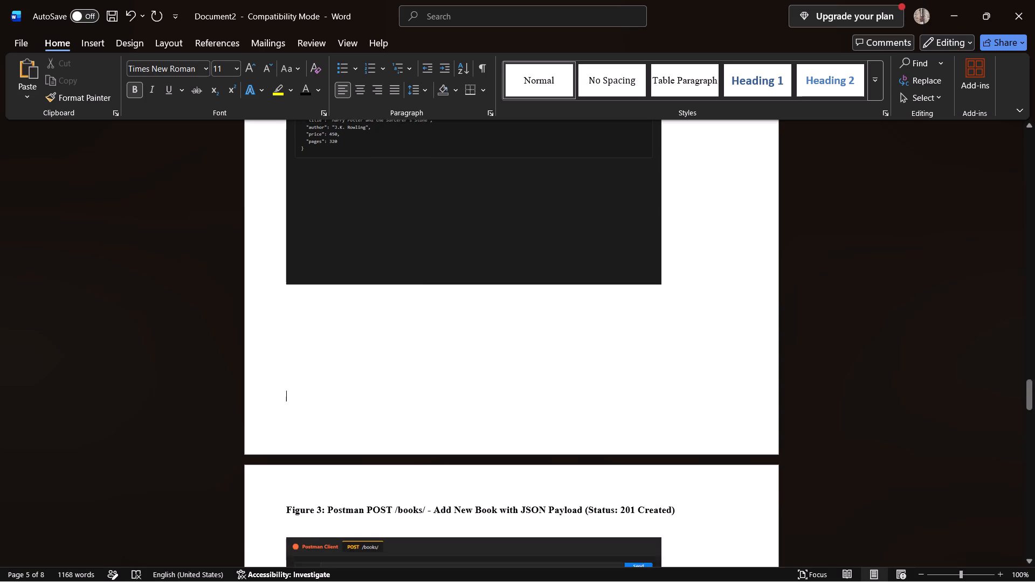
pyautogui.scroll(3, 291, 320)
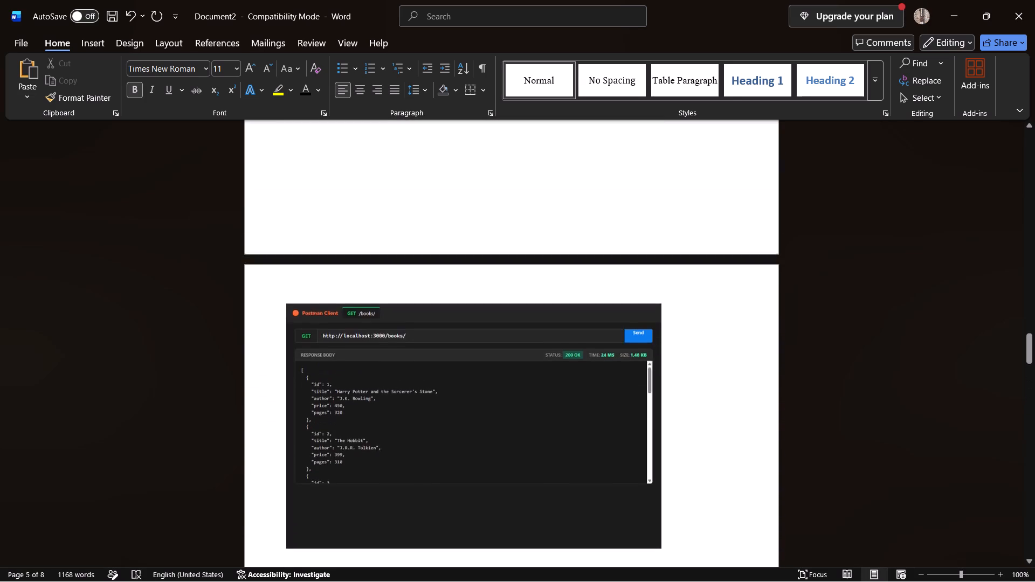
pyautogui.scroll(2, 291, 320)
pyautogui.scroll(-5, 291, 320)
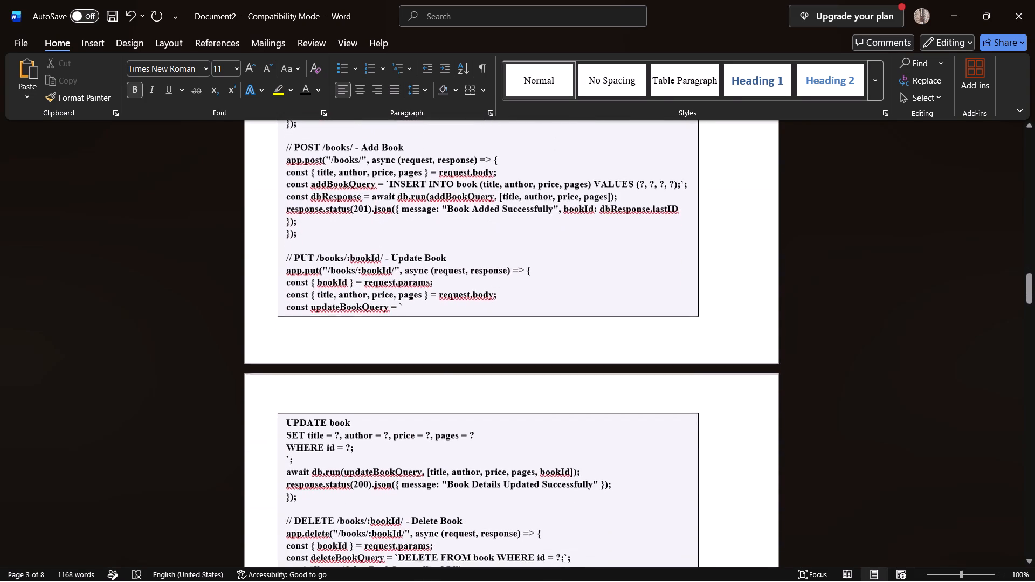
pyautogui.scroll(-7, 291, 320)
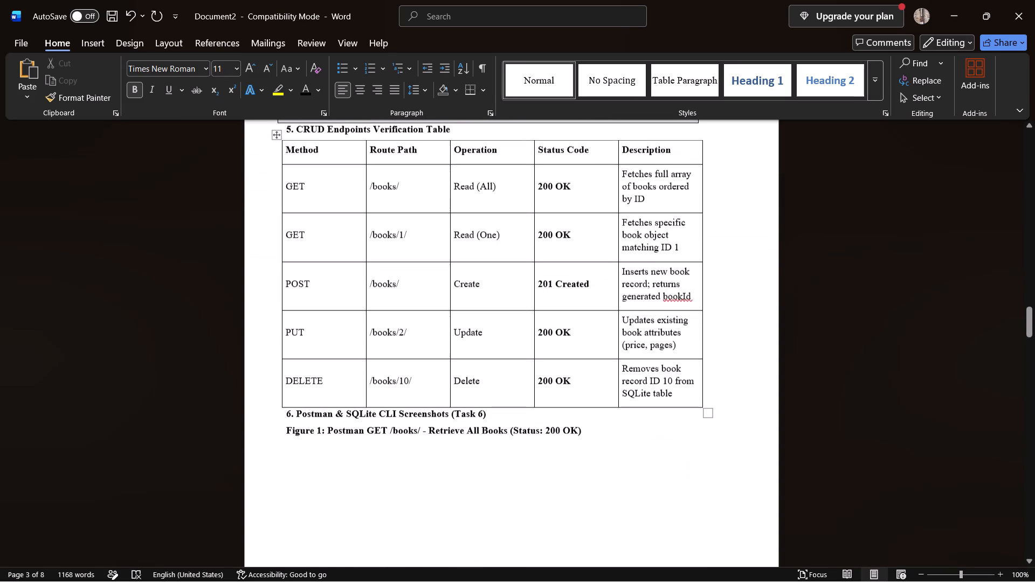
pyautogui.click(280, 415)
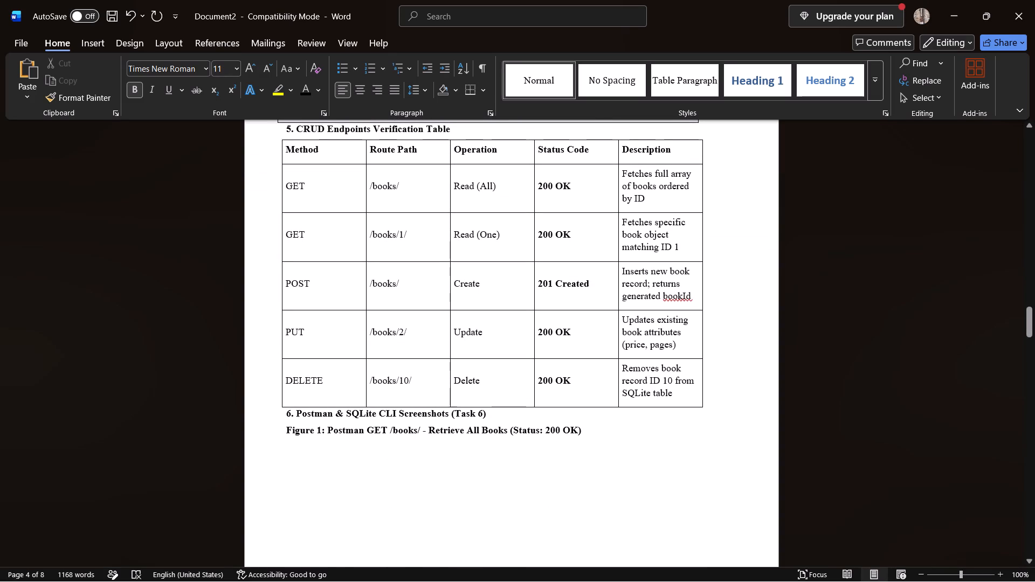
pyautogui.press('Return')
pyautogui.press('Return')
pyautogui.press('Return')
pyautogui.press('Return')
pyautogui.press('Return')
pyautogui.press('Return')
pyautogui.press('Return')
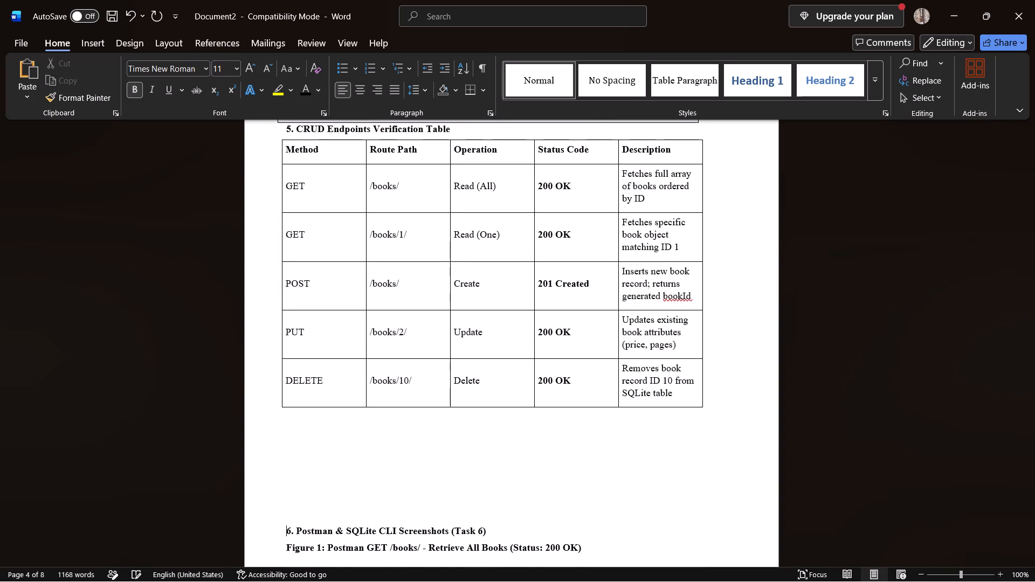
pyautogui.press('Return')
pyautogui.press('Return')
pyautogui.scroll(-1, 280, 415)
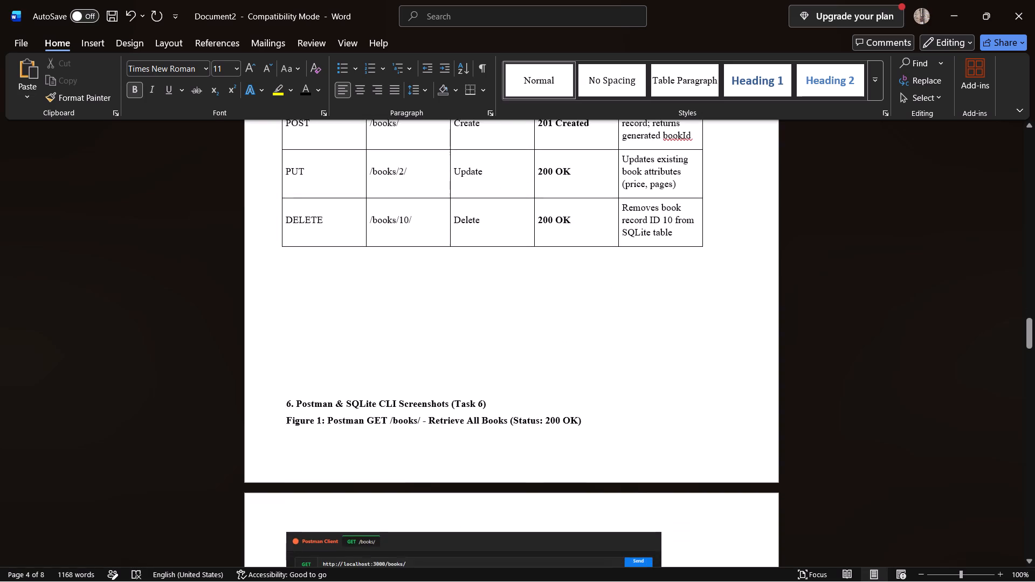
pyautogui.press('Return')
pyautogui.press('Return')
pyautogui.press('Return')
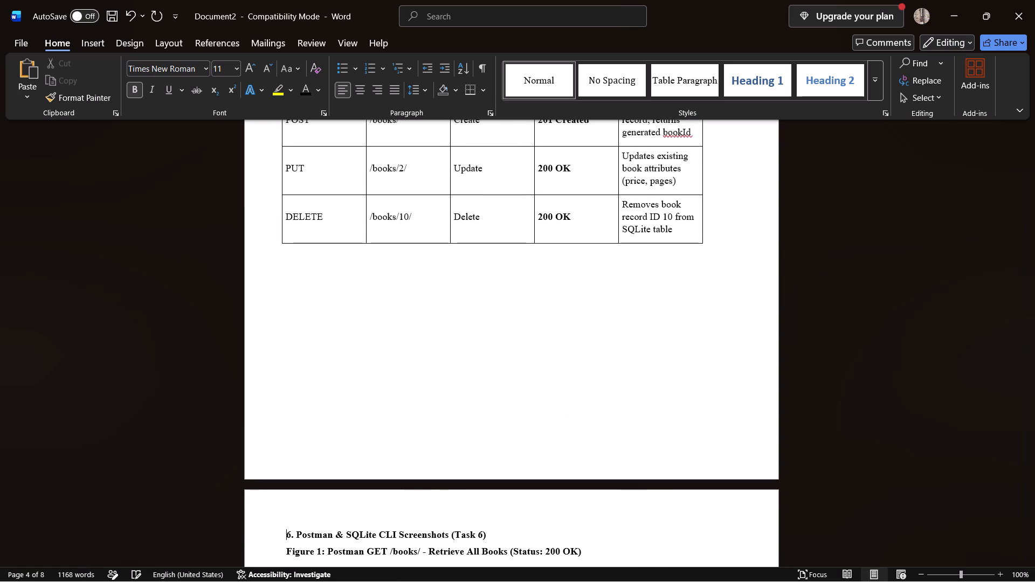
# Shrink the Figure 6 SQLite CLI screenshot slightly so it fits on the same page as its caption.
pyautogui.scroll(-6, 280, 415)
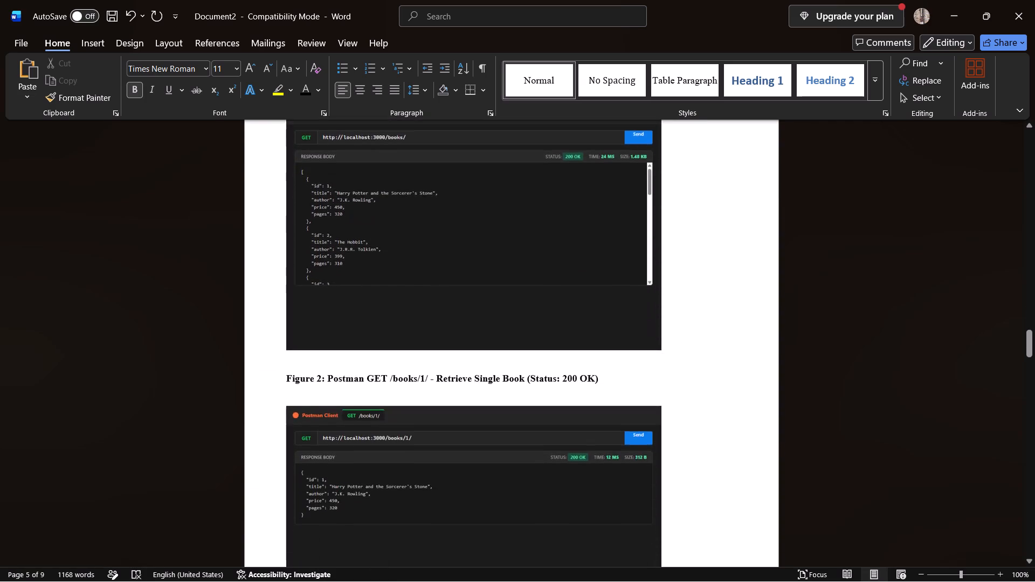
pyautogui.scroll(-6, 280, 415)
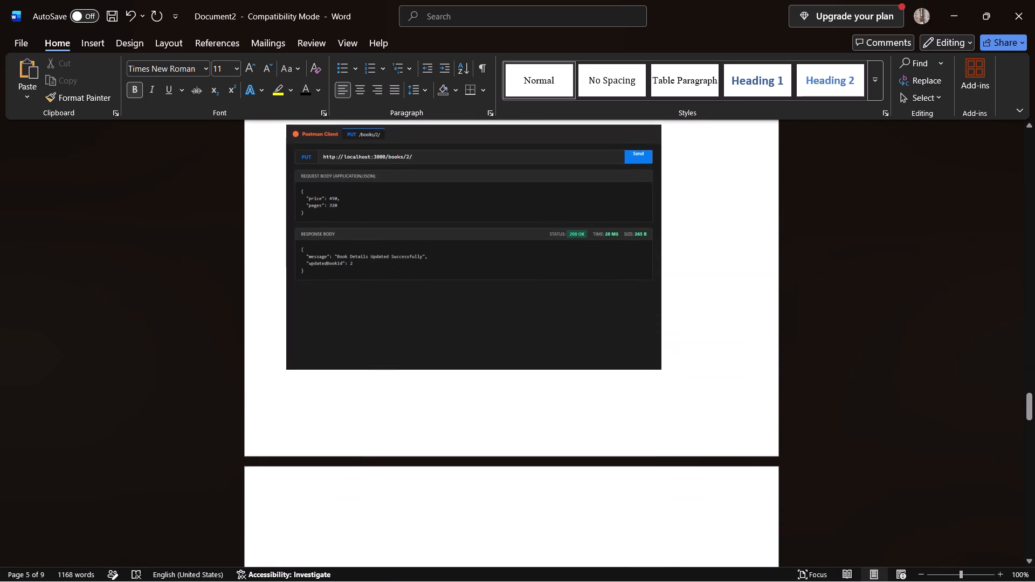
pyautogui.scroll(-4, 280, 415)
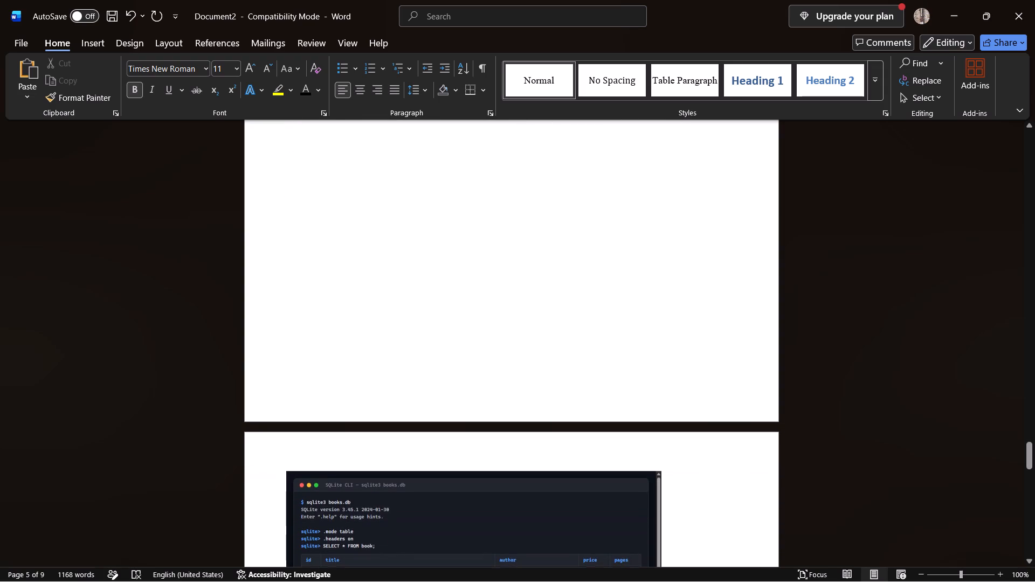
pyautogui.moveTo(301, 413); pyautogui.dragTo(330, 183)
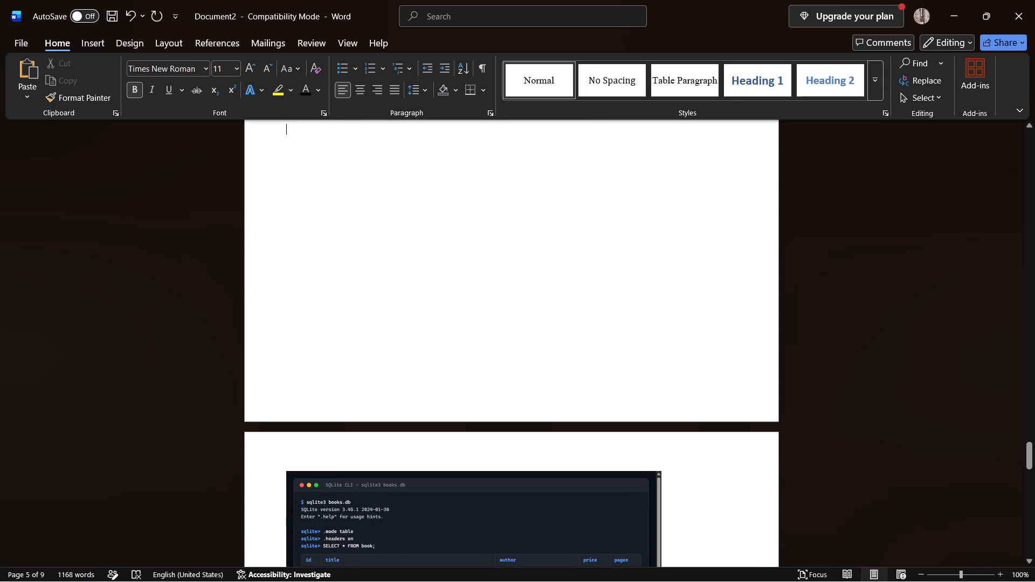
pyautogui.moveTo(330, 183); pyautogui.dragTo(327, 110)
pyautogui.scroll(1, 327, 110)
pyautogui.scroll(-1, 327, 110)
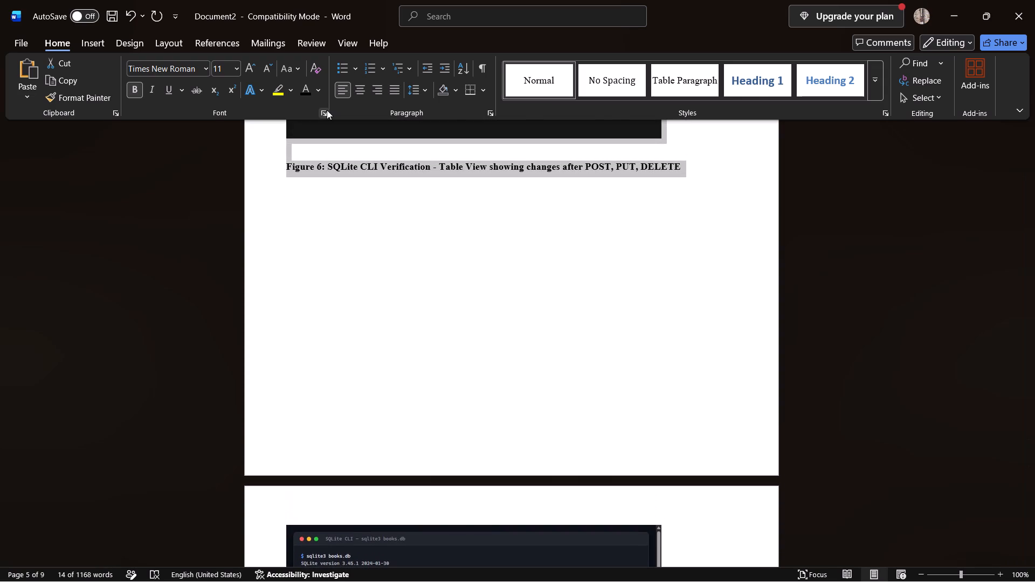
pyautogui.scroll(-2, 327, 110)
pyautogui.click(347, 253)
pyautogui.scroll(-4, 347, 253)
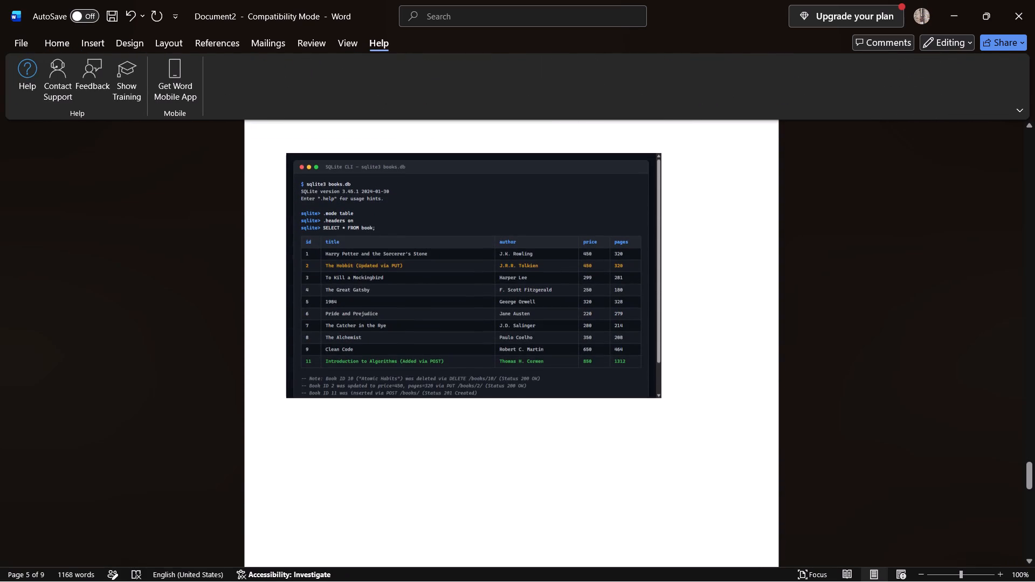
pyautogui.click(397, 299)
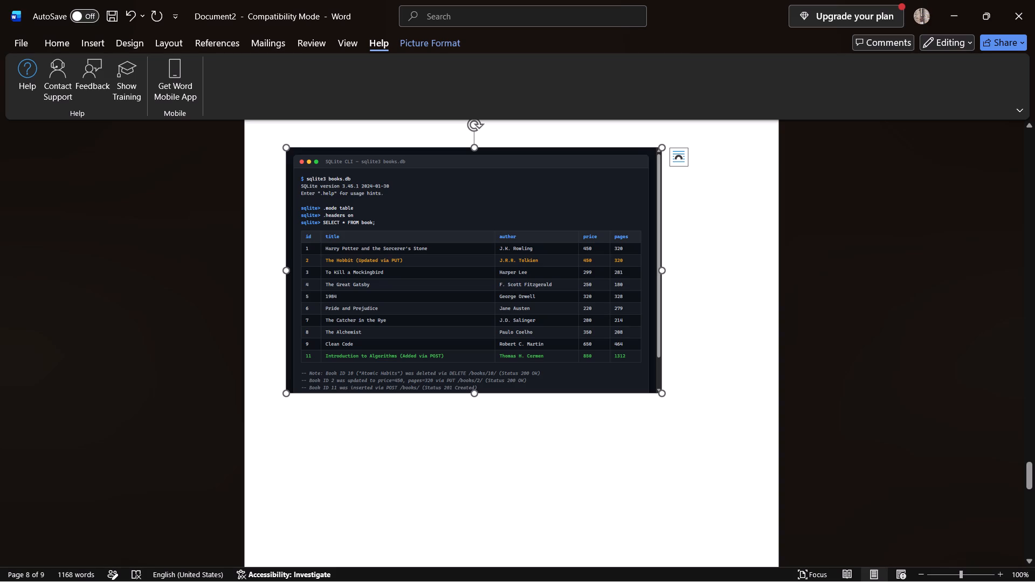
pyautogui.moveTo(664, 391); pyautogui.dragTo(641, 345)
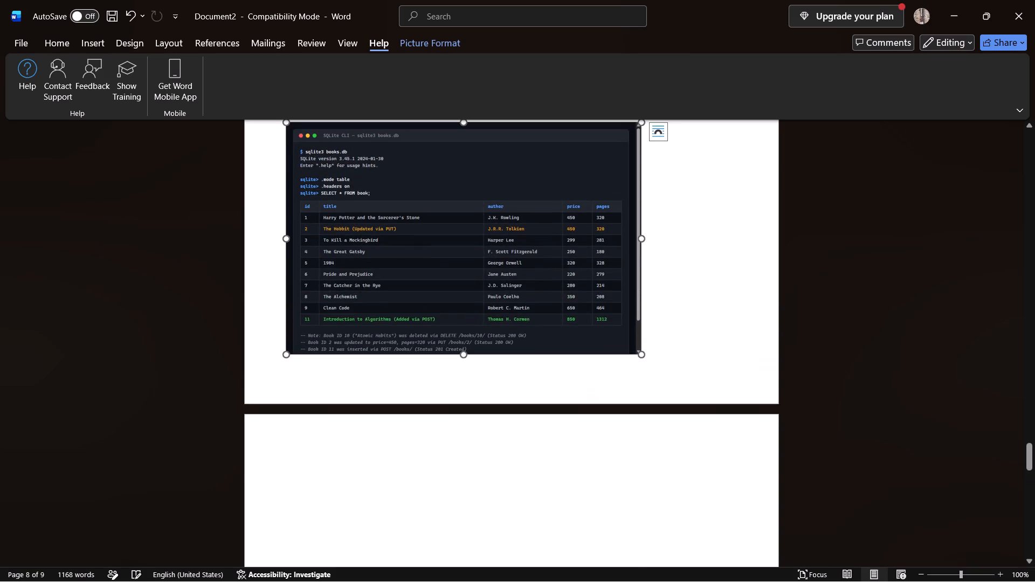
pyautogui.scroll(1, 641, 345)
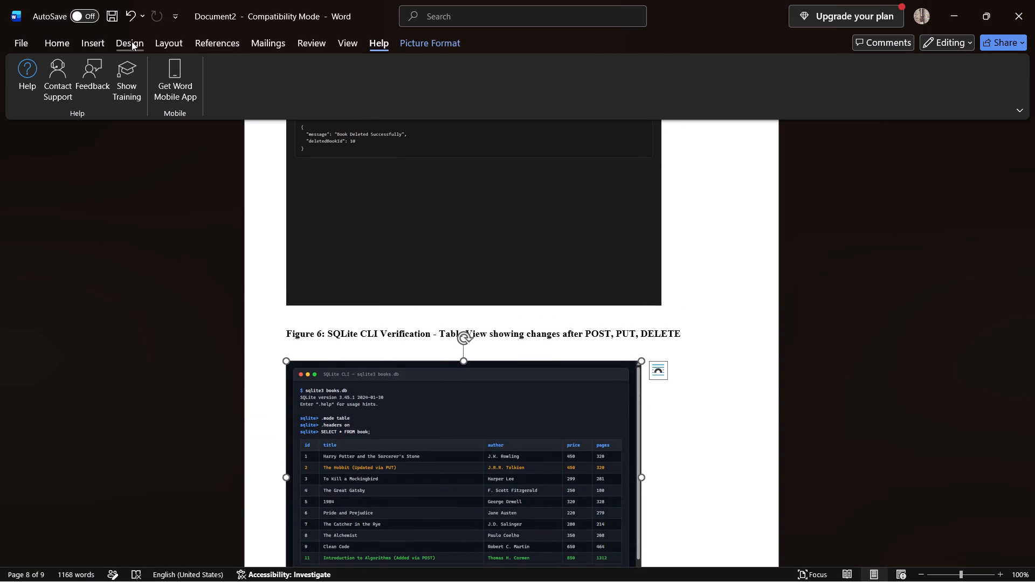
# Delete the surplus blank lines between the Figure 6 screenshot and section 7 to remove the empty page.
pyautogui.click(63, 43)
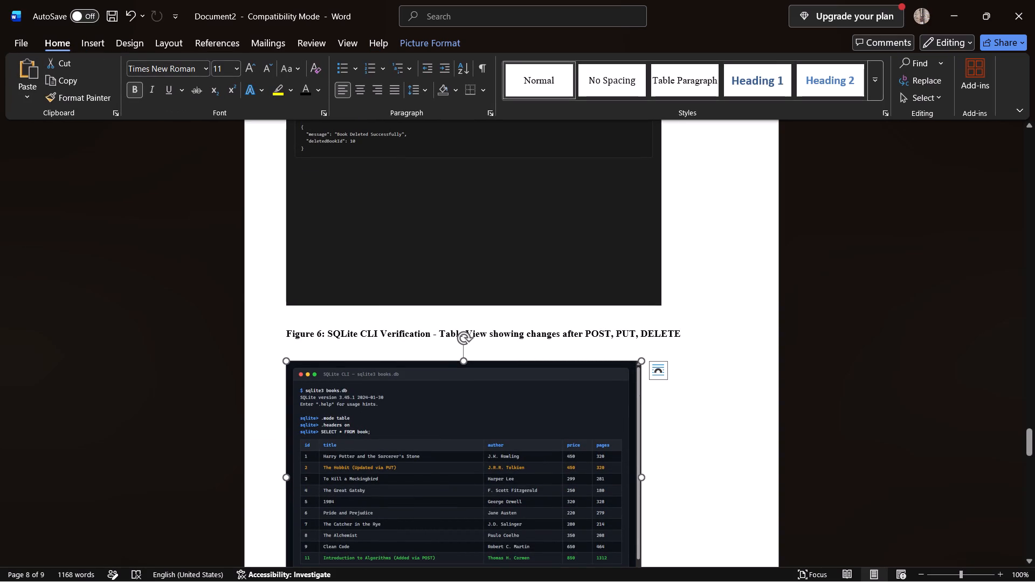
pyautogui.scroll(-8, 323, 347)
pyautogui.scroll(5, 323, 347)
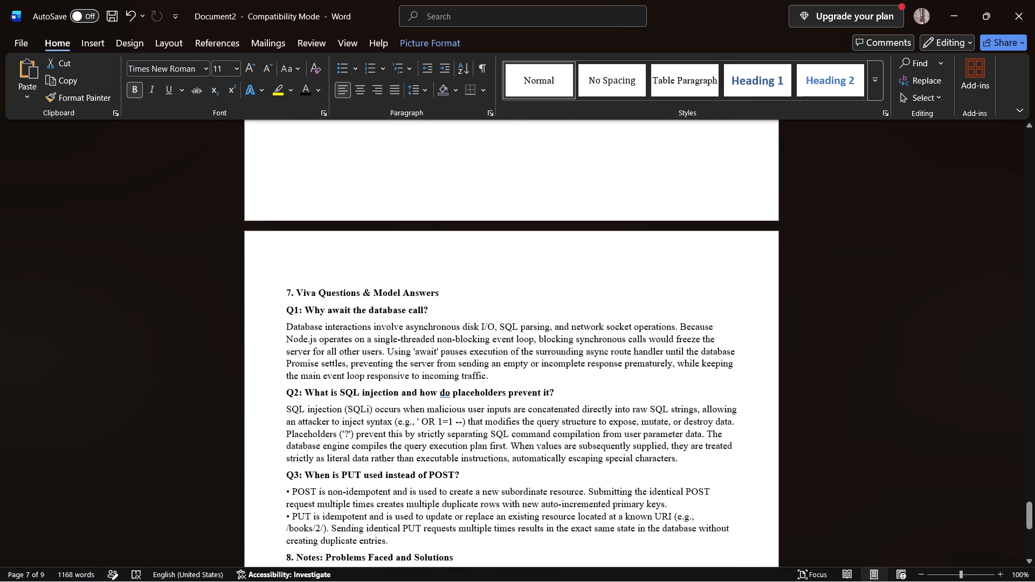
pyautogui.scroll(5, 323, 347)
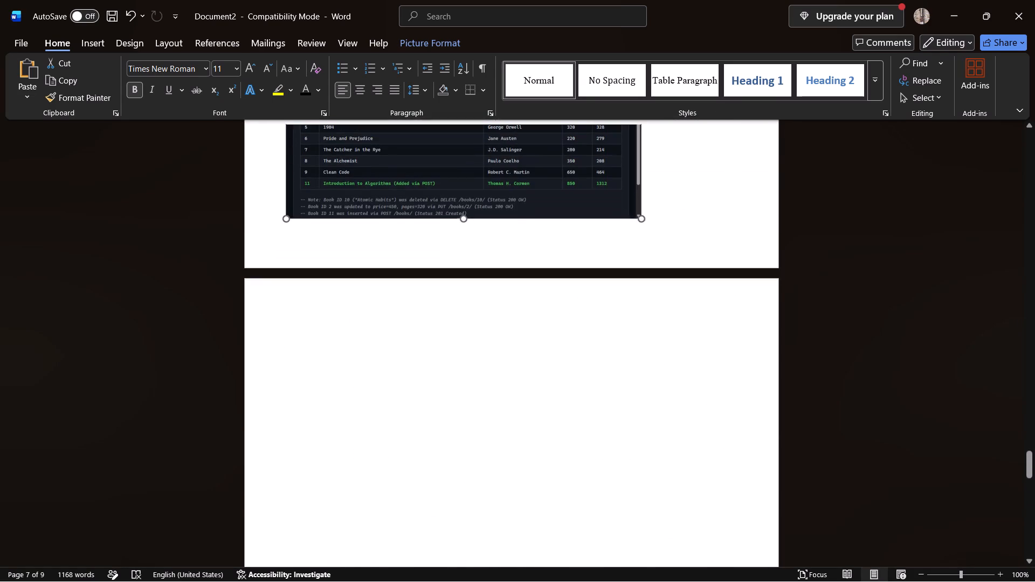
pyautogui.scroll(1, 323, 347)
pyautogui.click(309, 275)
pyautogui.moveTo(309, 275); pyautogui.dragTo(328, 419)
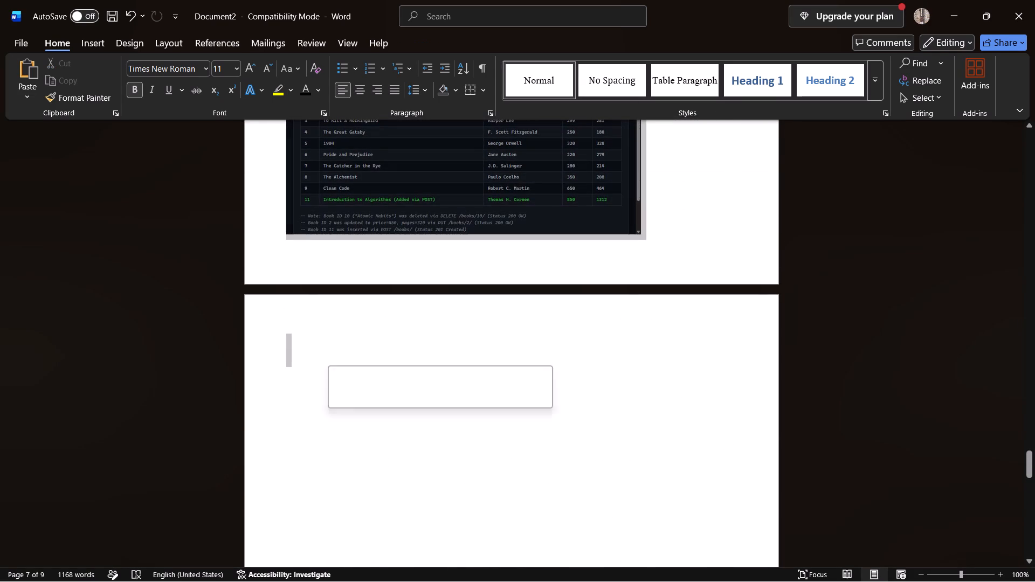
pyautogui.click(328, 419)
pyautogui.moveTo(328, 419); pyautogui.dragTo(309, 276)
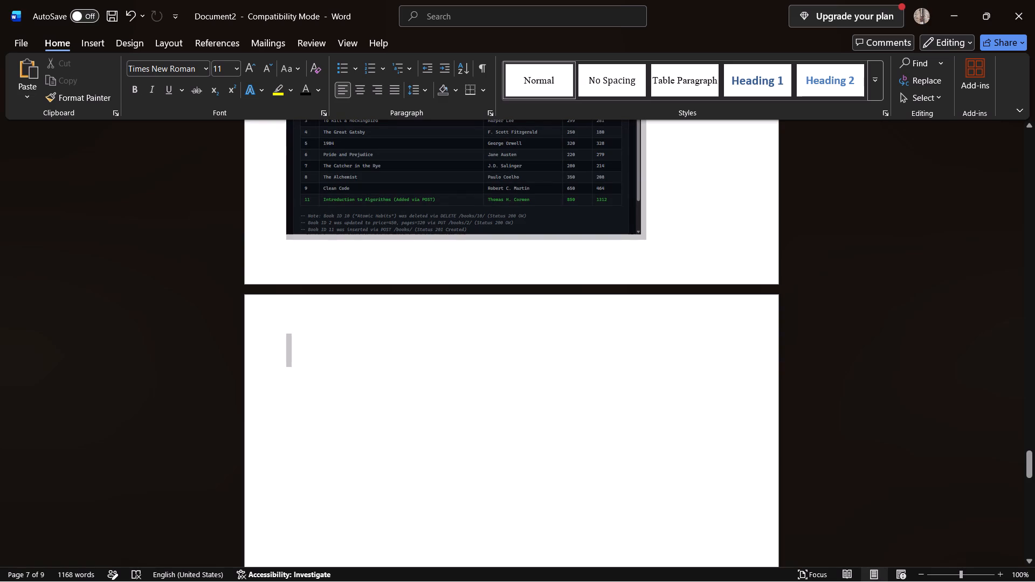
pyautogui.moveTo(309, 276); pyautogui.dragTo(640, 251)
pyautogui.scroll(2, 640, 251)
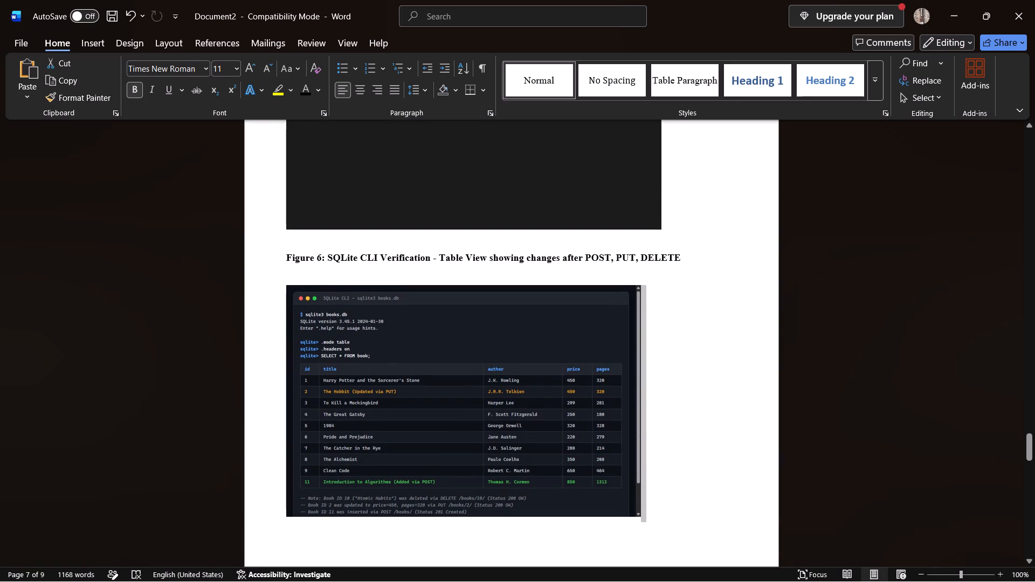
pyautogui.press('BackSpace')
# Delete the Lab 1 link under RENDER LINK at the end of the report.
pyautogui.scroll(-1, 640, 251)
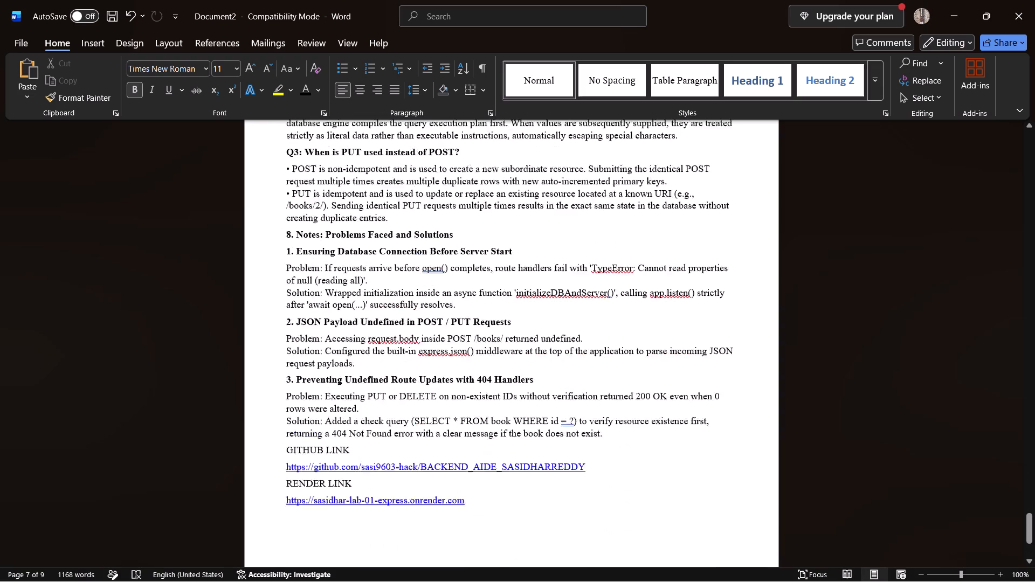
pyautogui.scroll(-2, 640, 251)
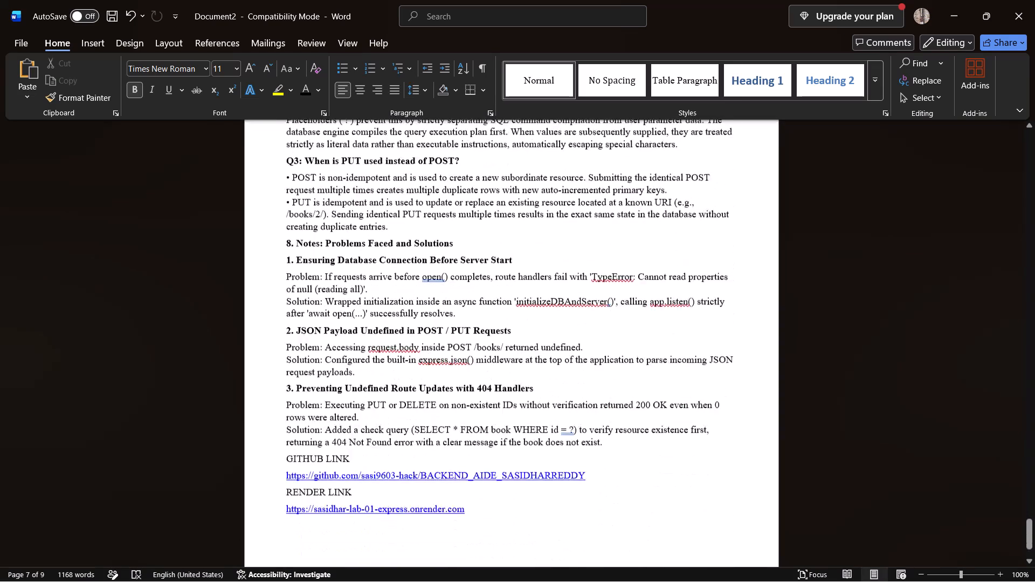
pyautogui.scroll(-1, 640, 251)
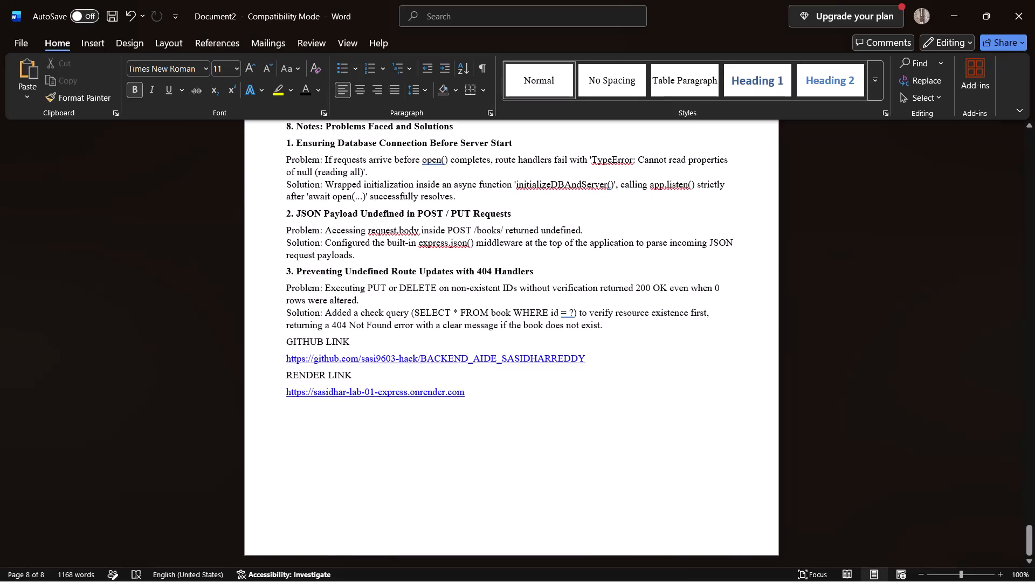
pyautogui.click(606, 387)
pyautogui.hotkey('ctrl', 'BackSpace')
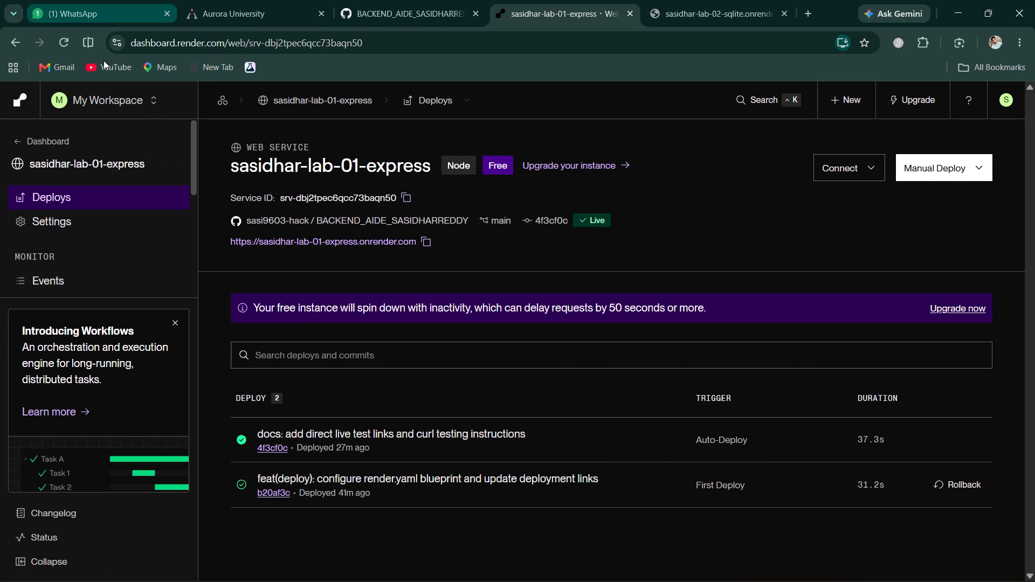
# Switch to the Render dashboard in Chrome, open the sasidhar-lab-02-sqlite service and copy its public URL.
pyautogui.click(117, 89)
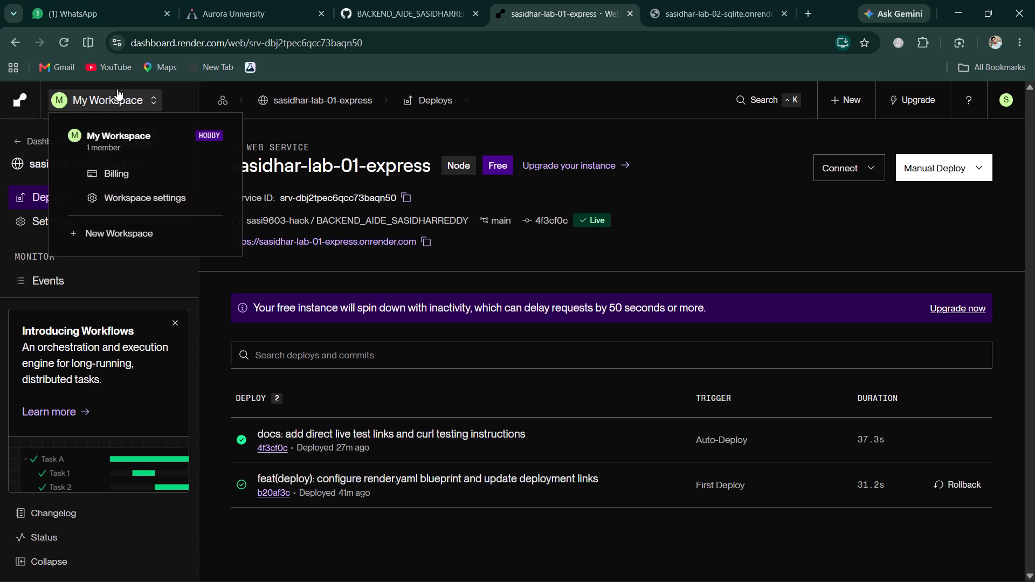
pyautogui.click(16, 106)
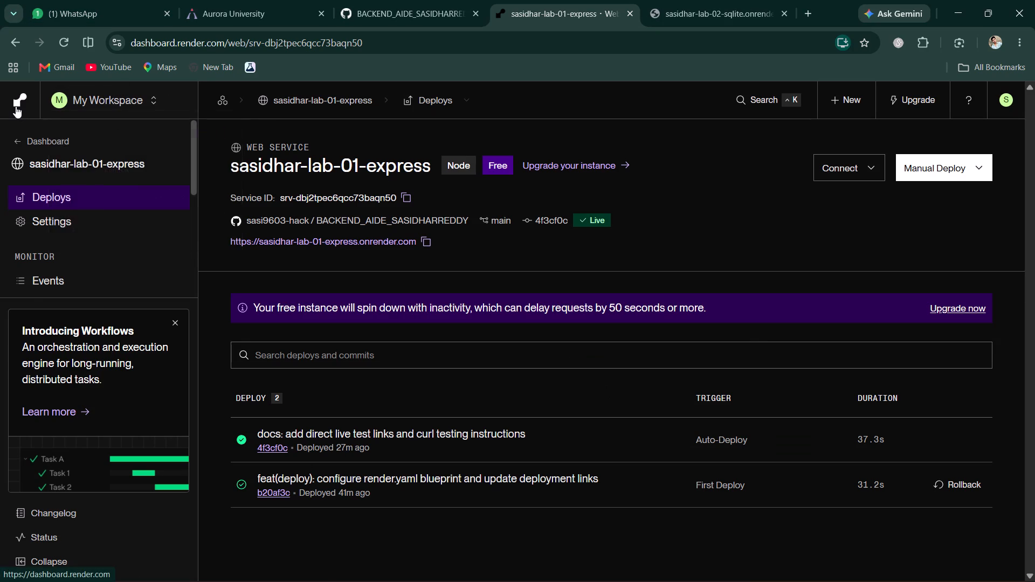
pyautogui.scroll(-4, 568, 364)
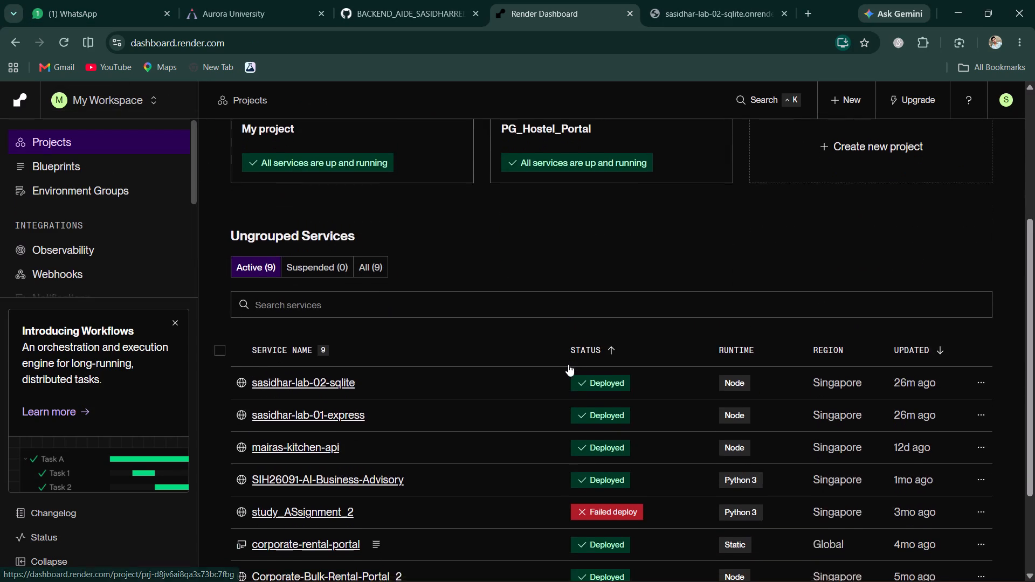
pyautogui.click(313, 376)
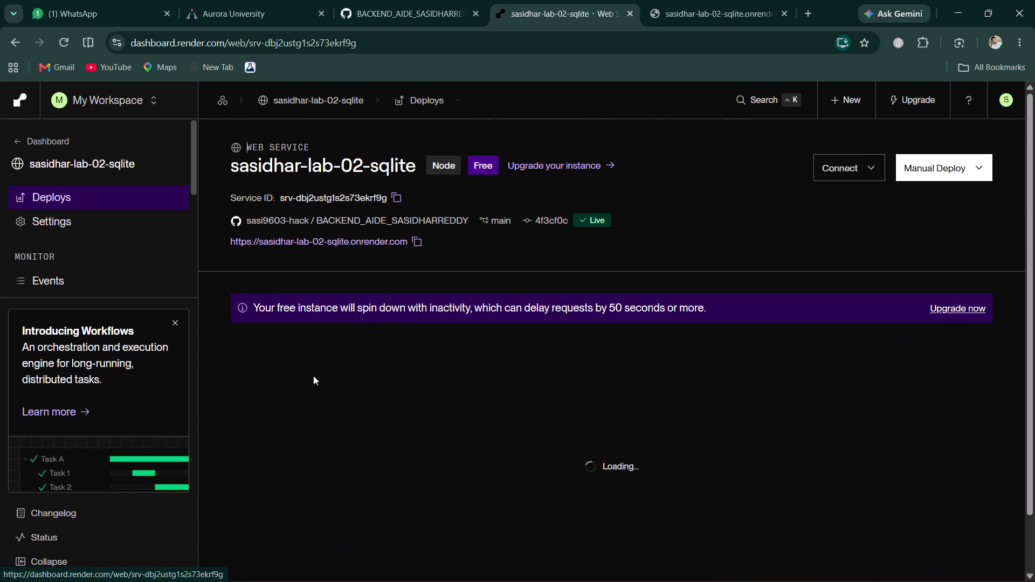
pyautogui.click(417, 246)
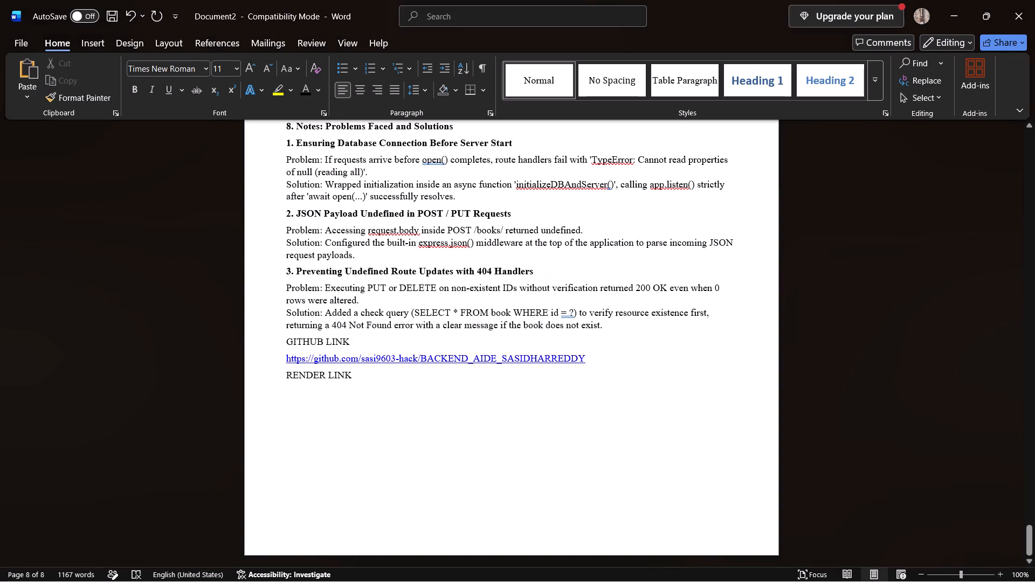
# Switch to Document2 in Word and paste the copied URL as a hyperlink under RENDER LINK.
pyautogui.hotkey('ctrl', 'v')
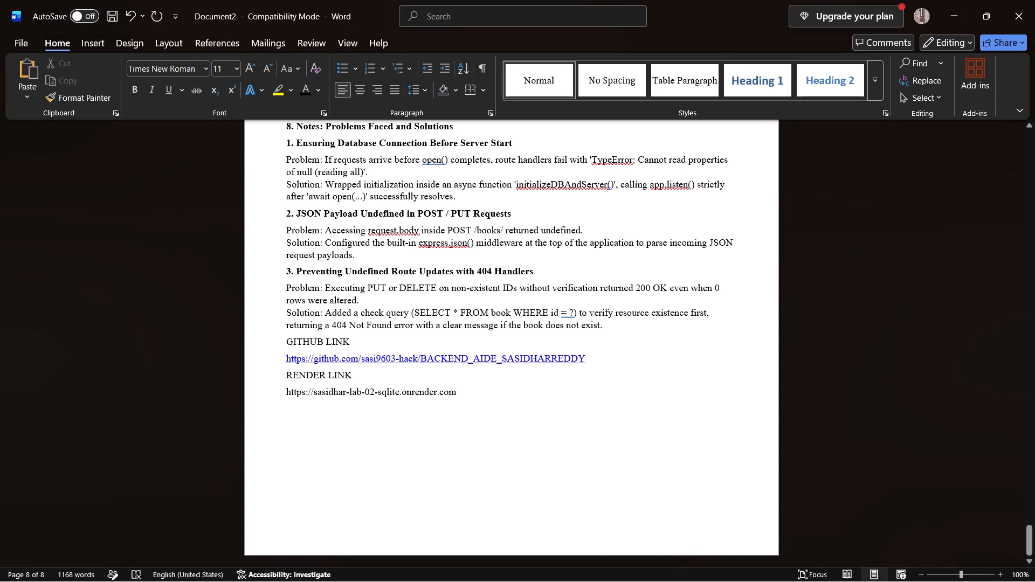
pyautogui.press('Return')
# Save the document as lab-02-backend in the OneDrive Documents folder.
pyautogui.scroll(1, 408, 304)
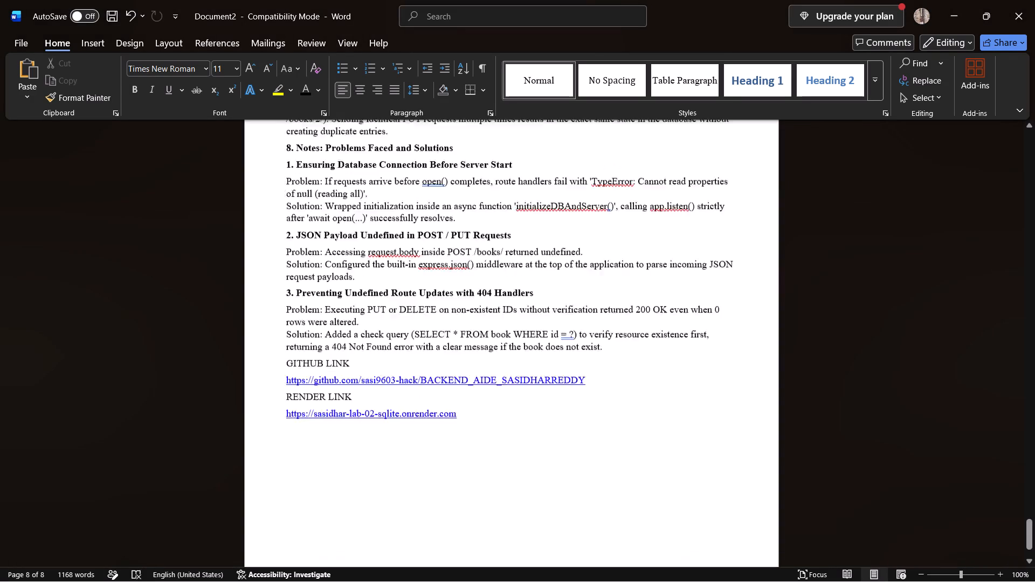
pyautogui.scroll(1, 408, 304)
pyautogui.hotkey('ctrl', 's')
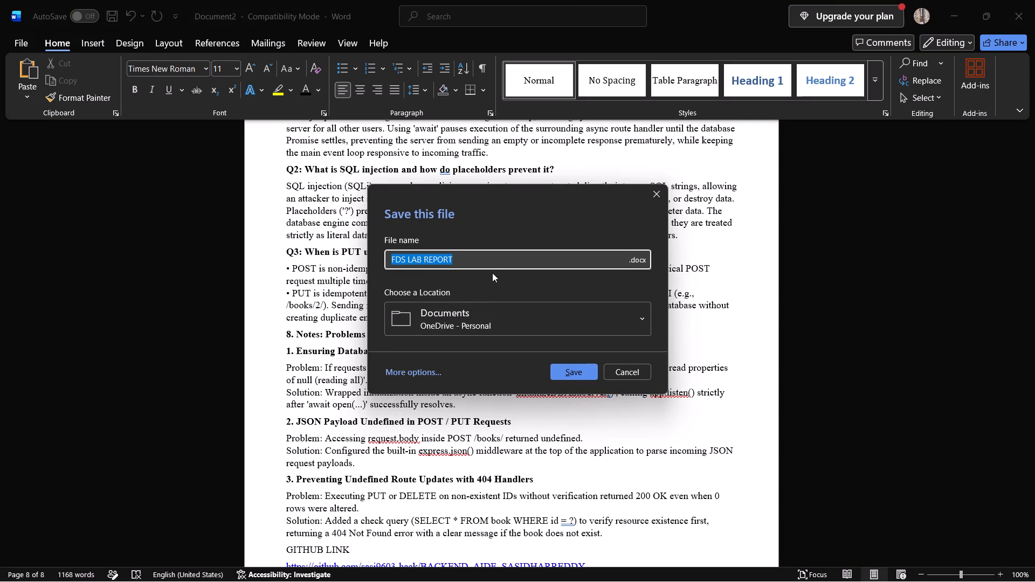
pyautogui.press('BackSpace')
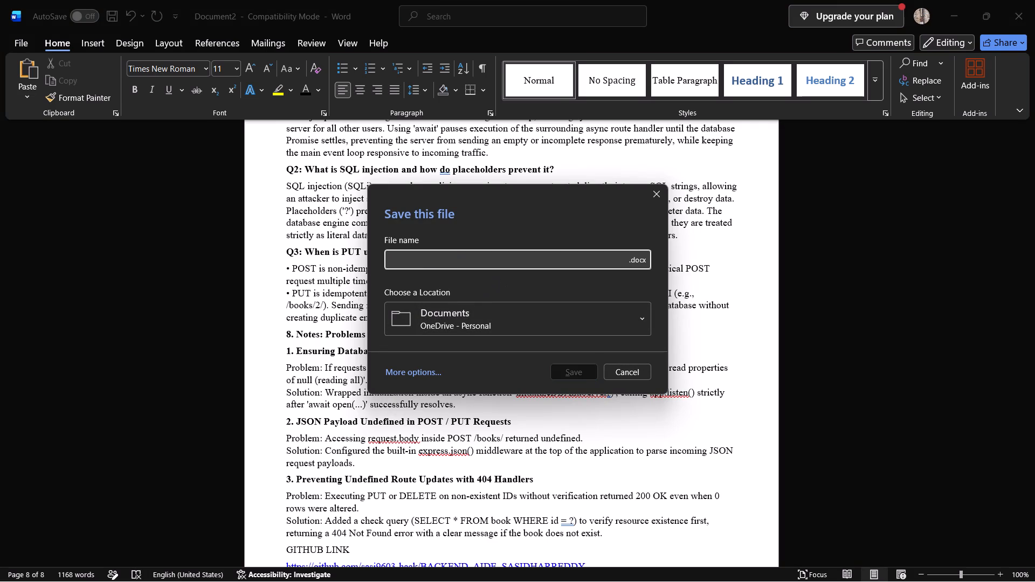
pyautogui.press('l')
pyautogui.write('ab')
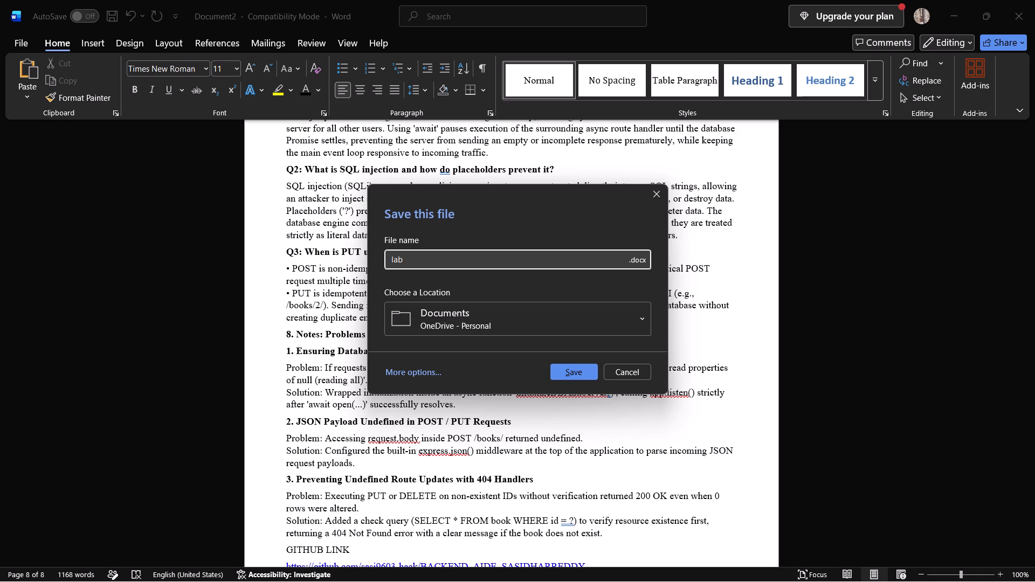
pyautogui.write('-0')
pyautogui.press('2')
pyautogui.press('-')
pyautogui.press('b')
pyautogui.write('ack')
pyautogui.write('end')
pyautogui.click(564, 378)
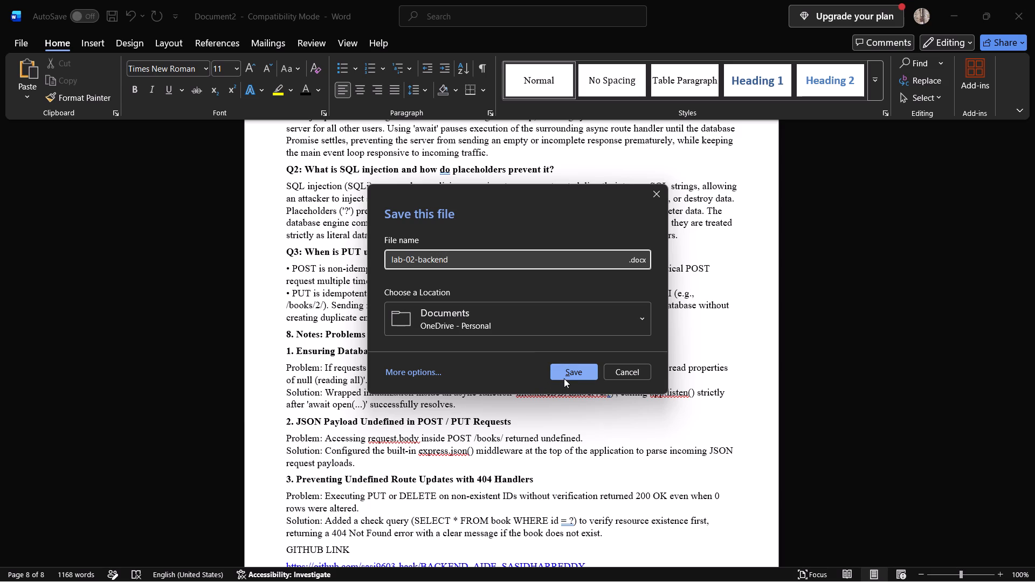
# Review the saved lab-02-backend report from its end back to the cover page and close the document.
pyautogui.scroll(6, 564, 378)
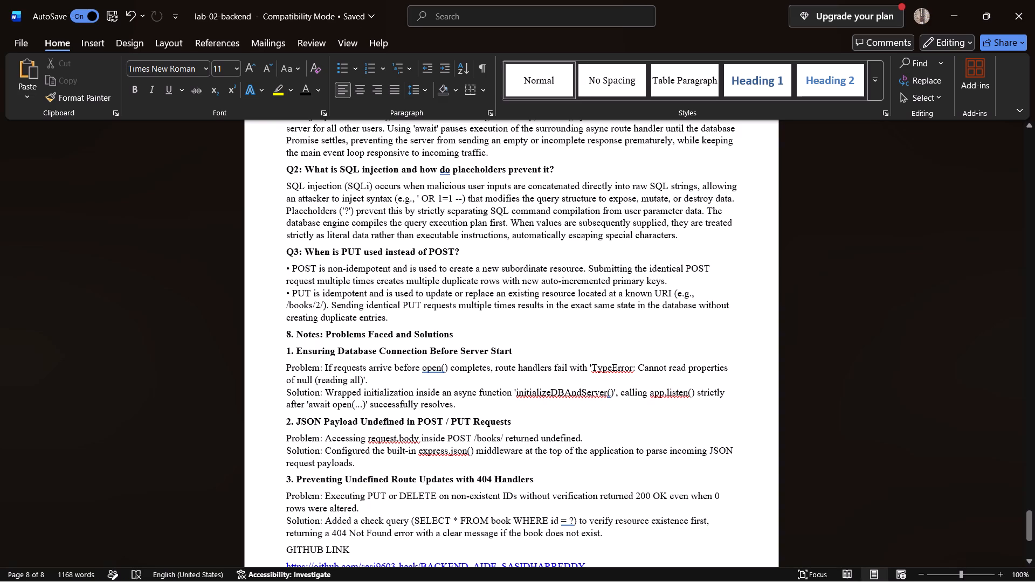
pyautogui.scroll(7, 564, 378)
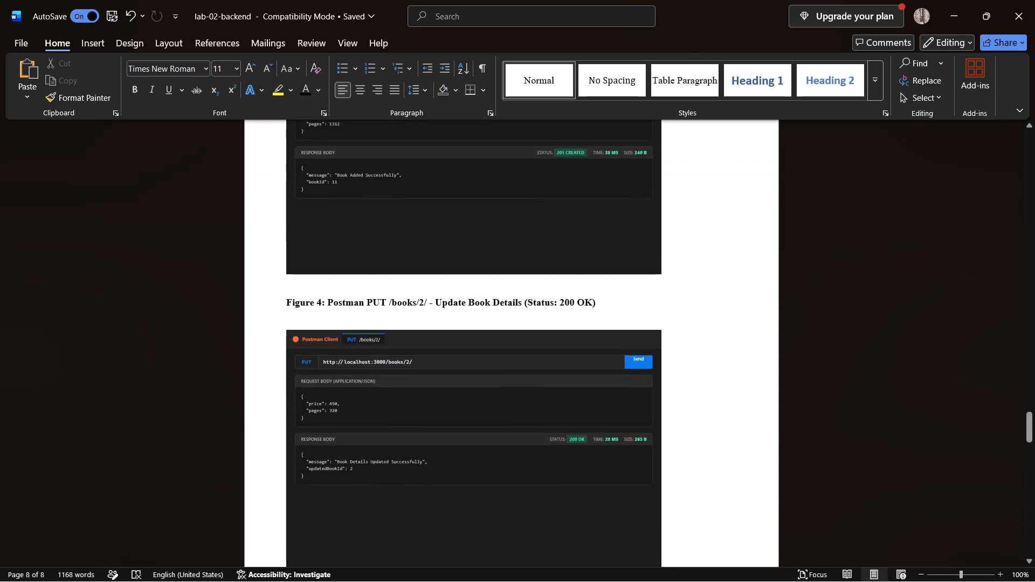
pyautogui.scroll(15, 564, 378)
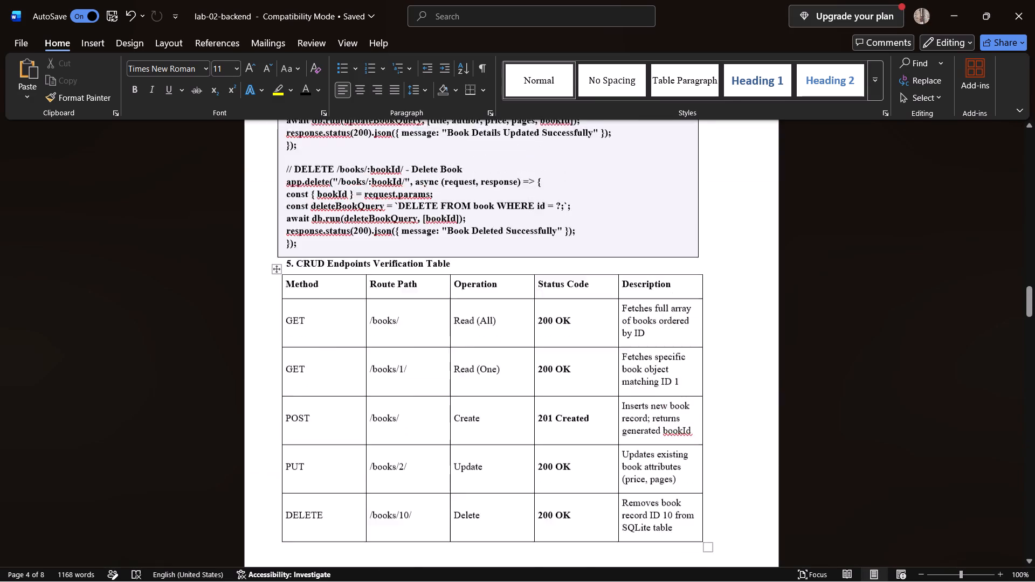
pyautogui.scroll(18, 564, 378)
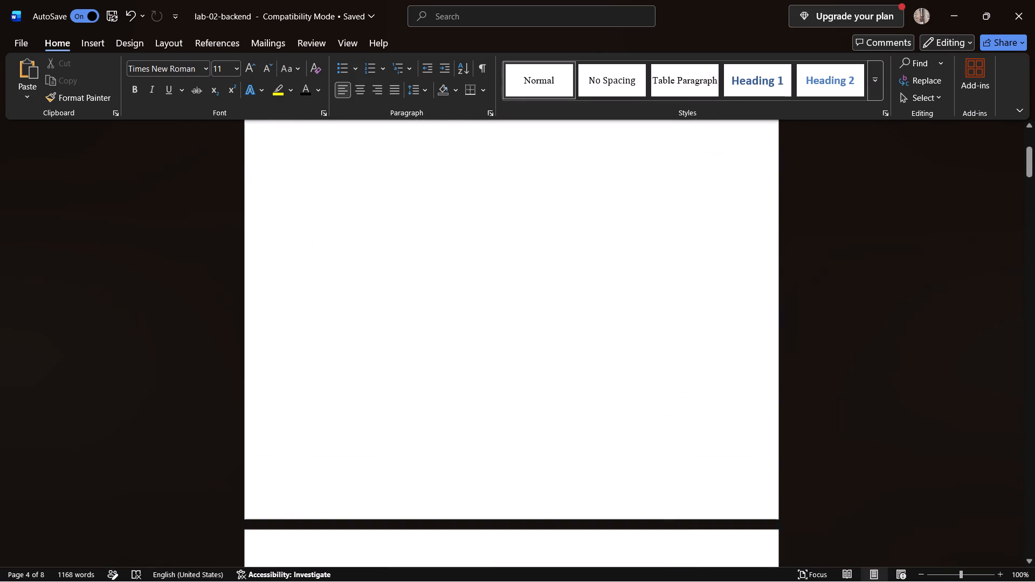
pyautogui.scroll(1, 564, 378)
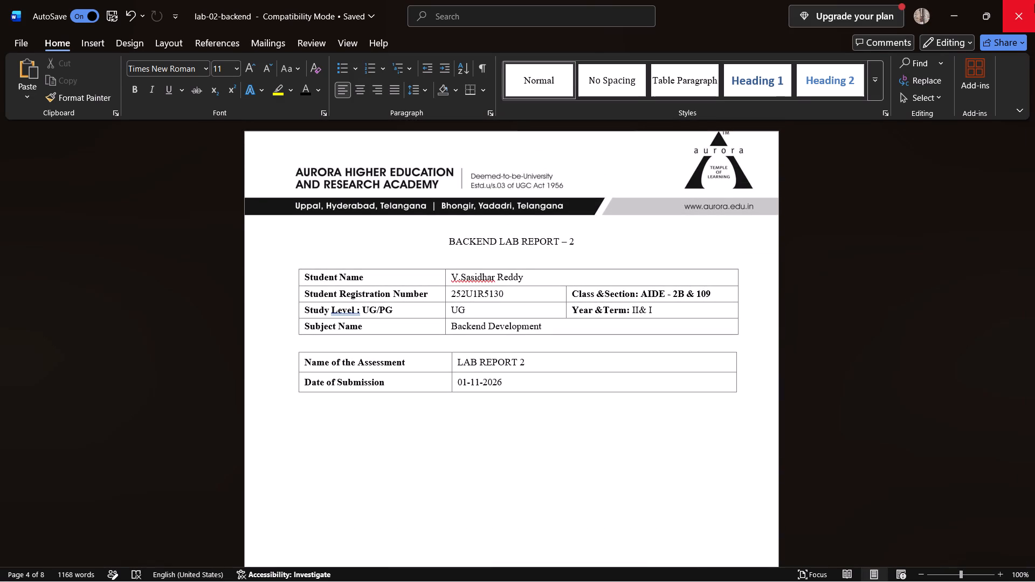
pyautogui.click(1033, 2)
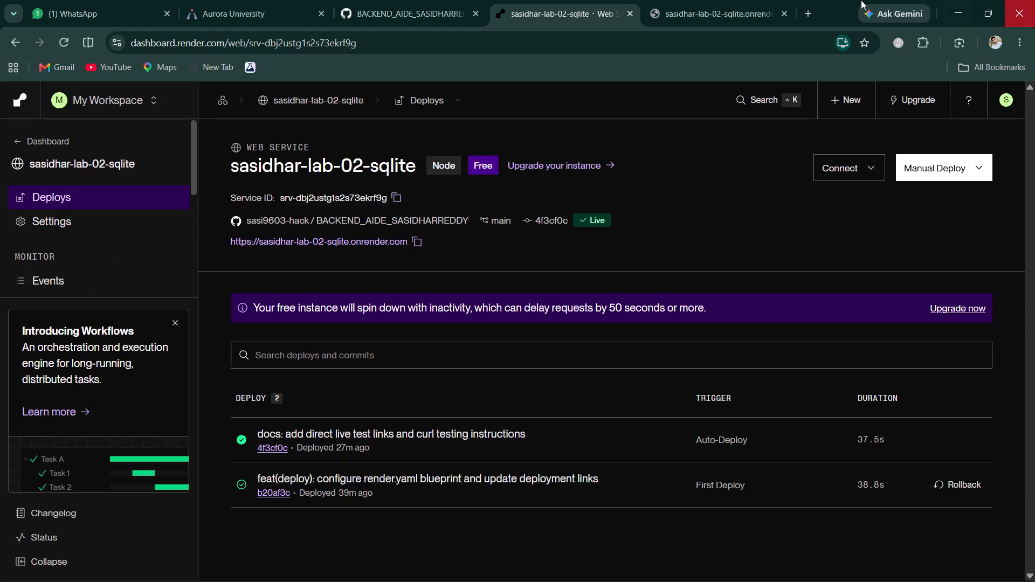
# Open iLovePDF in a new Chrome tab and go to its Word to PDF converter.
pyautogui.click(691, 5)
pyautogui.click(803, 6)
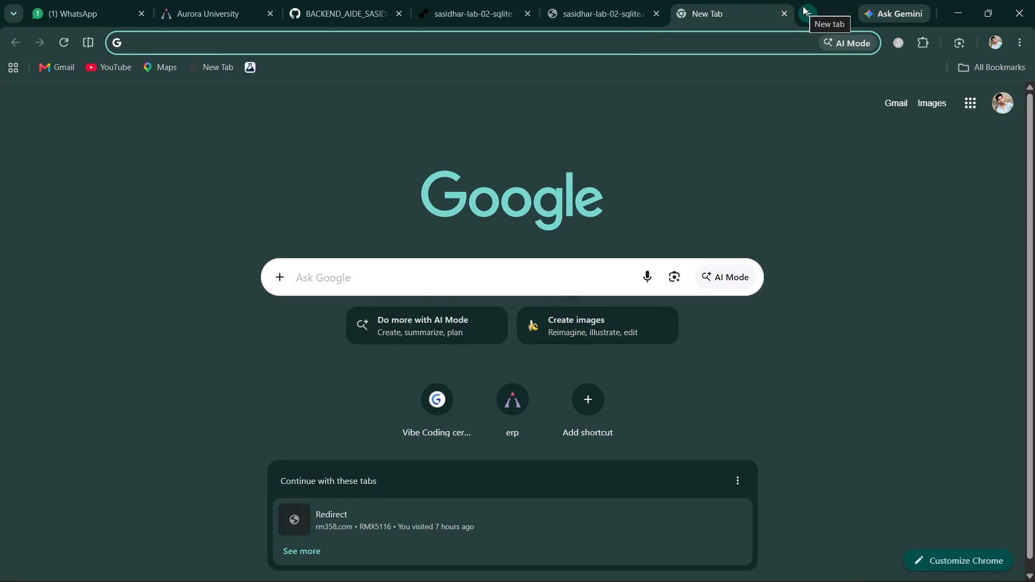
pyautogui.press('i')
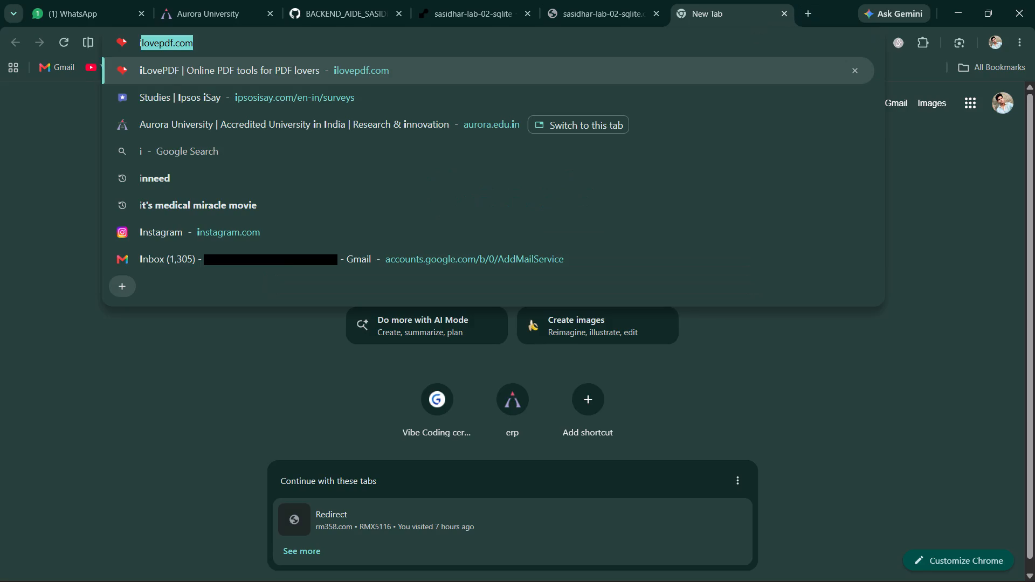
pyautogui.click(734, 75)
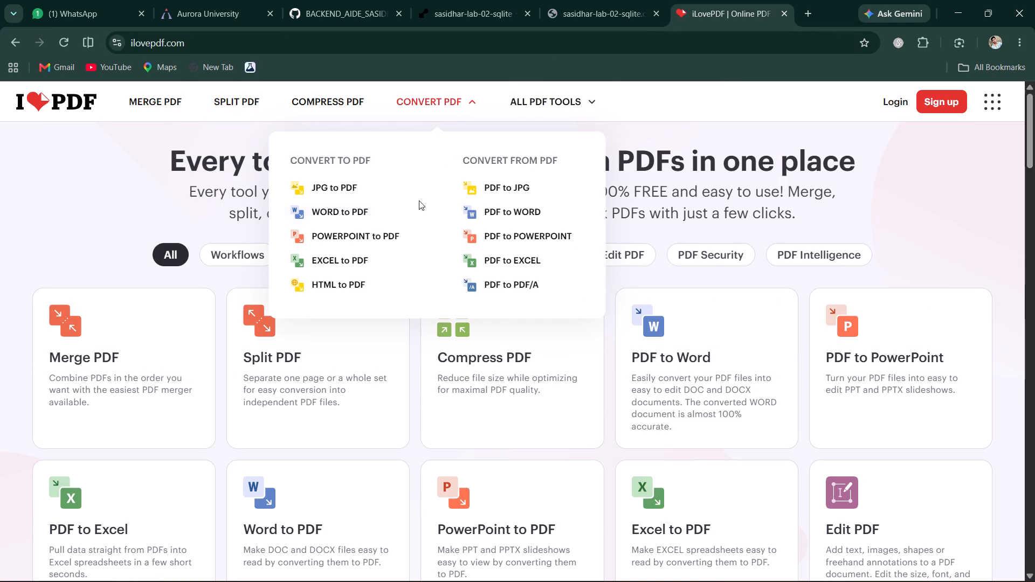
pyautogui.click(396, 219)
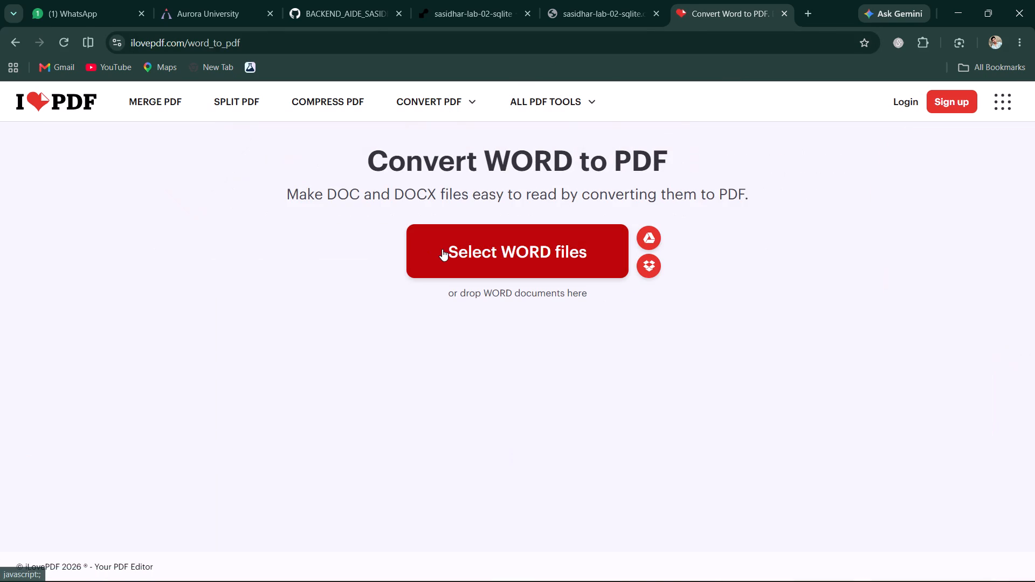
# Convert Lab_01_Report_FDS_Formatted from the Downloads folder to PDF and download the result.
pyautogui.click(442, 249)
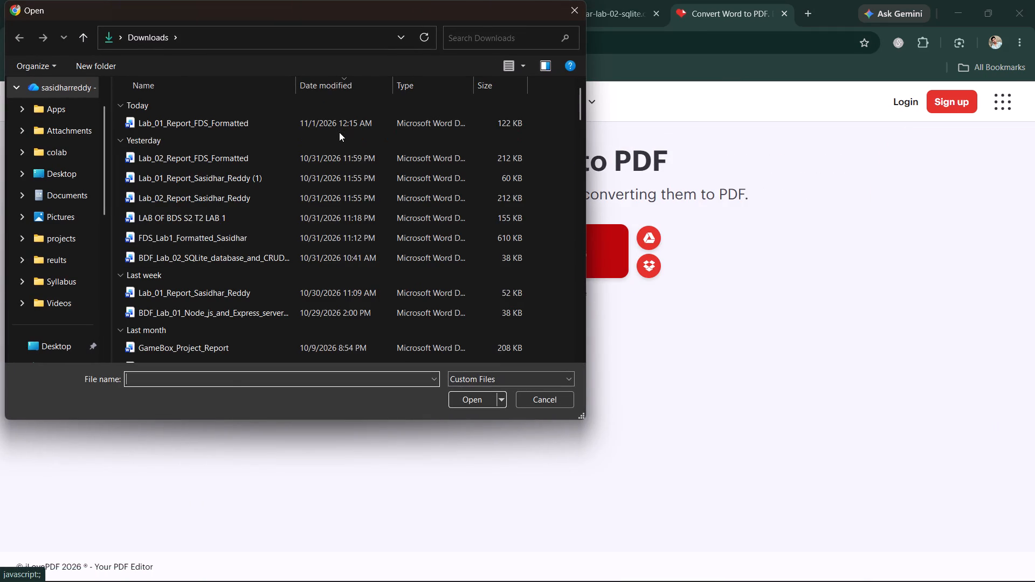
pyautogui.click(339, 124)
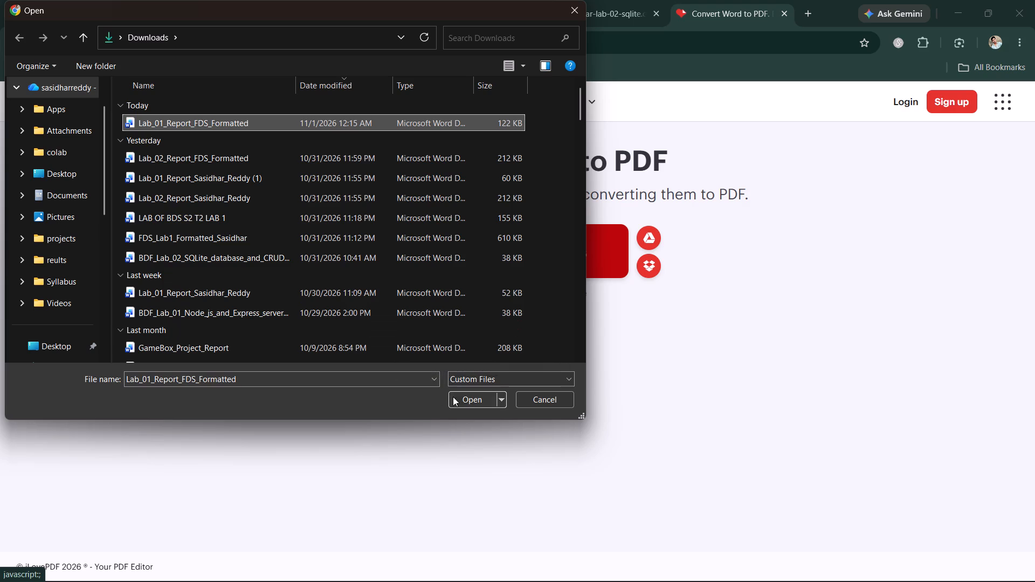
pyautogui.click(464, 398)
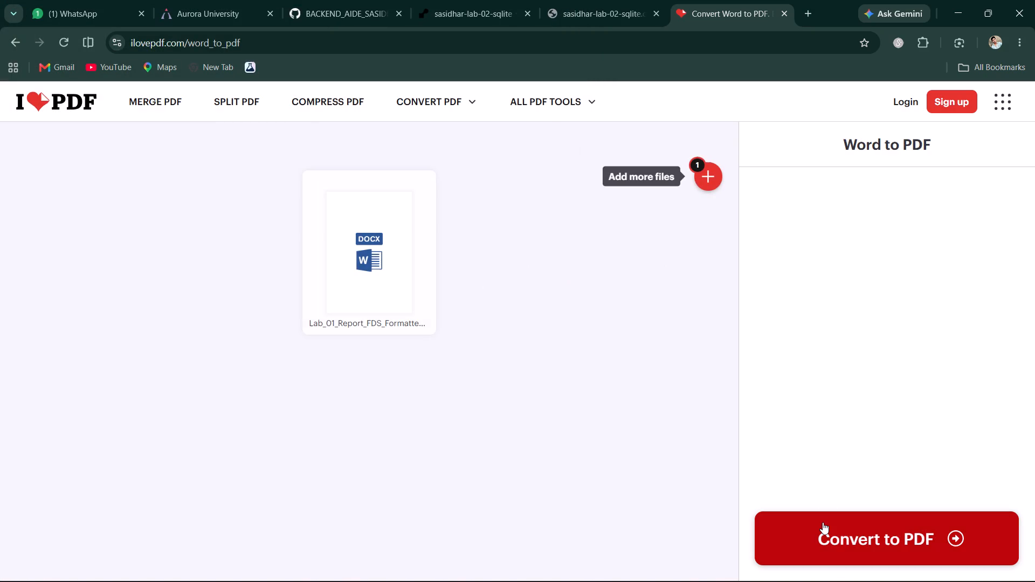
pyautogui.click(823, 522)
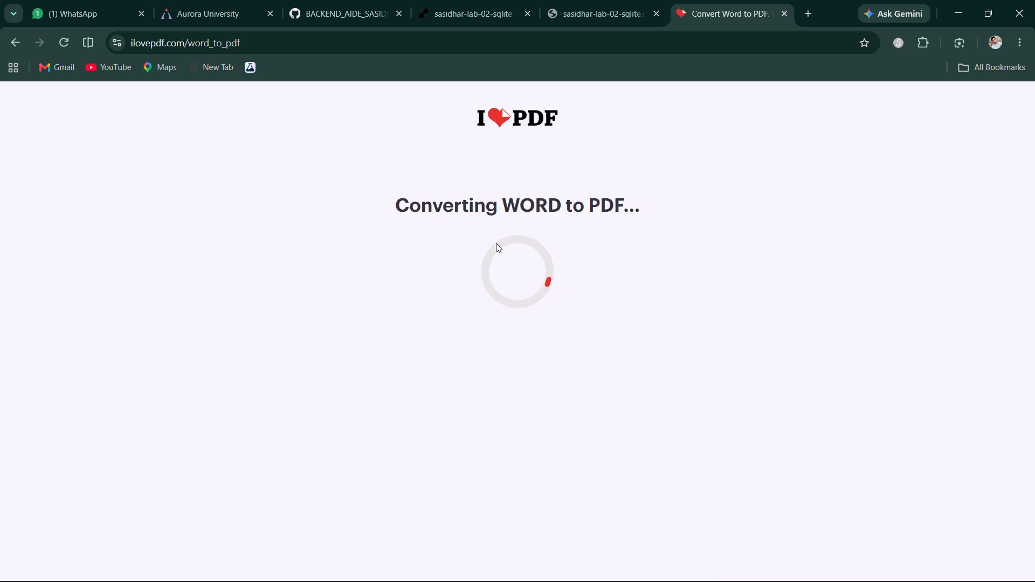
pyautogui.click(494, 212)
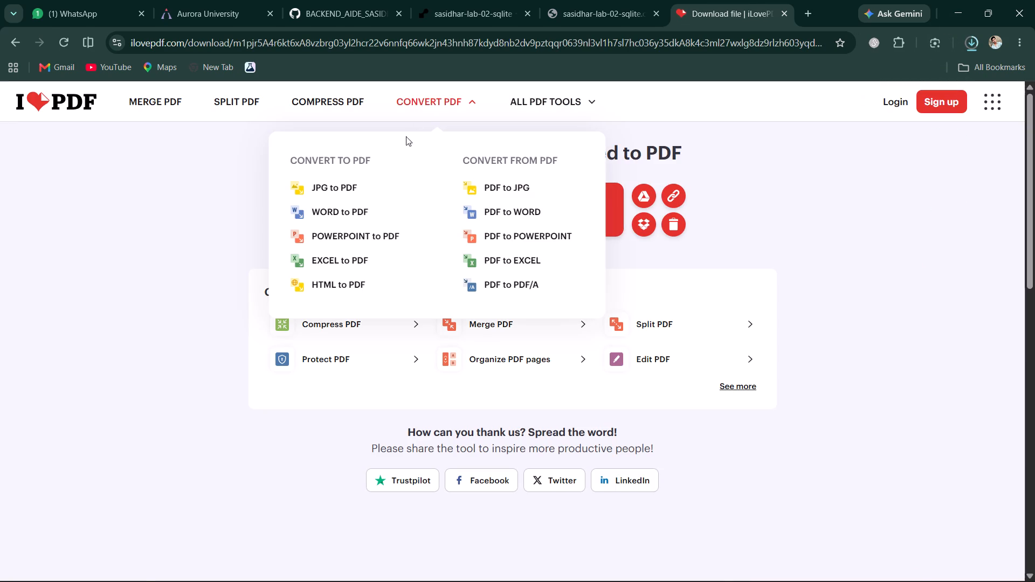
# Start another Word to PDF conversion and open the file selection for it.
pyautogui.click(377, 206)
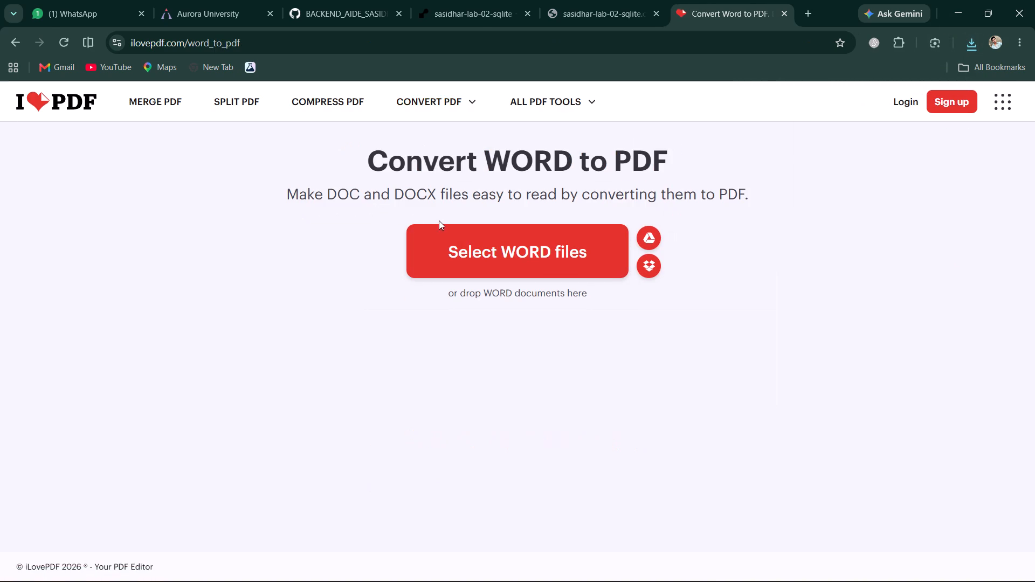
pyautogui.click(445, 250)
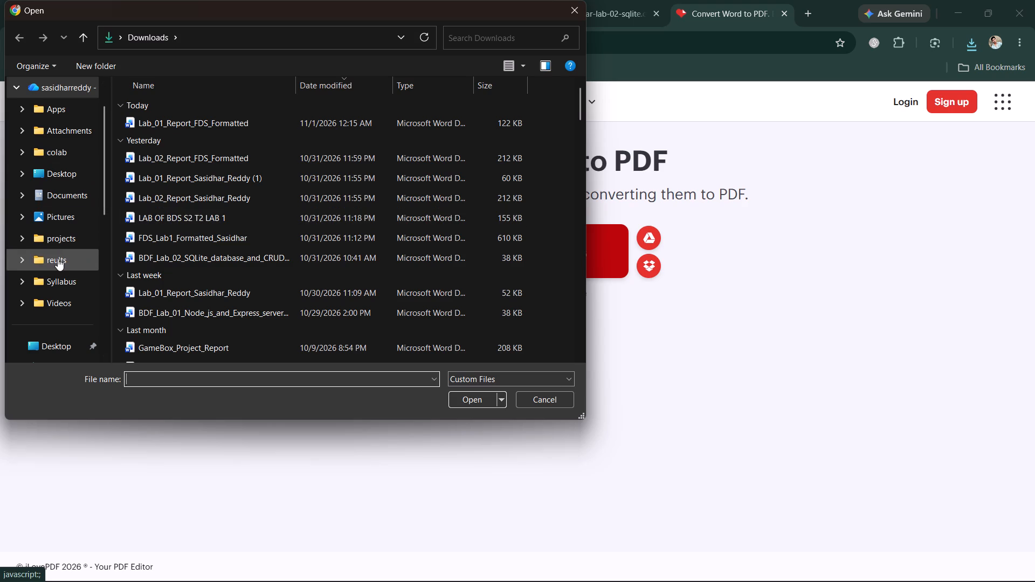
# Look through the OneDrive Documents, Desktop and top-level folders for the Lab 2 backend report.
pyautogui.click(47, 195)
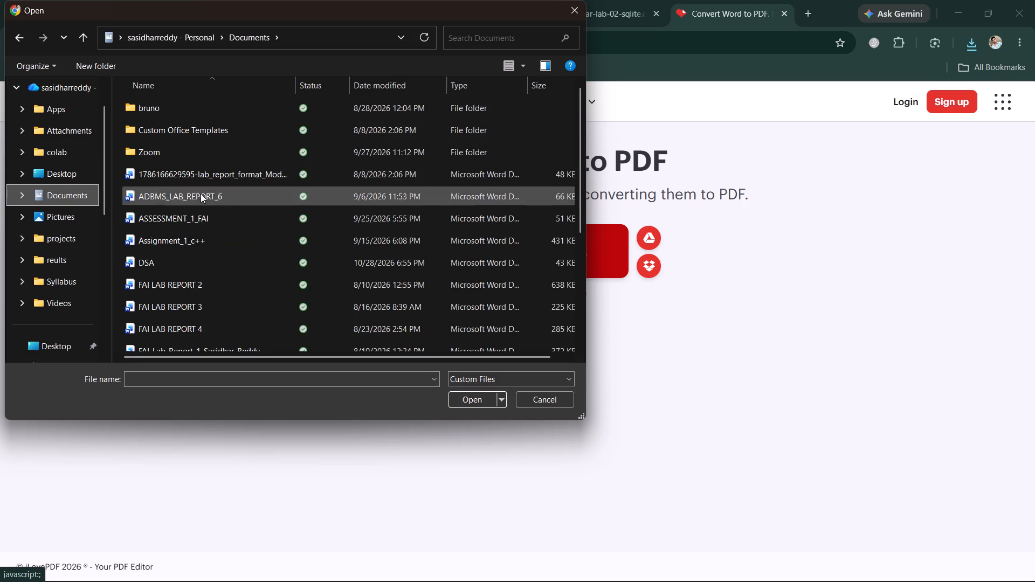
pyautogui.scroll(-2, 224, 233)
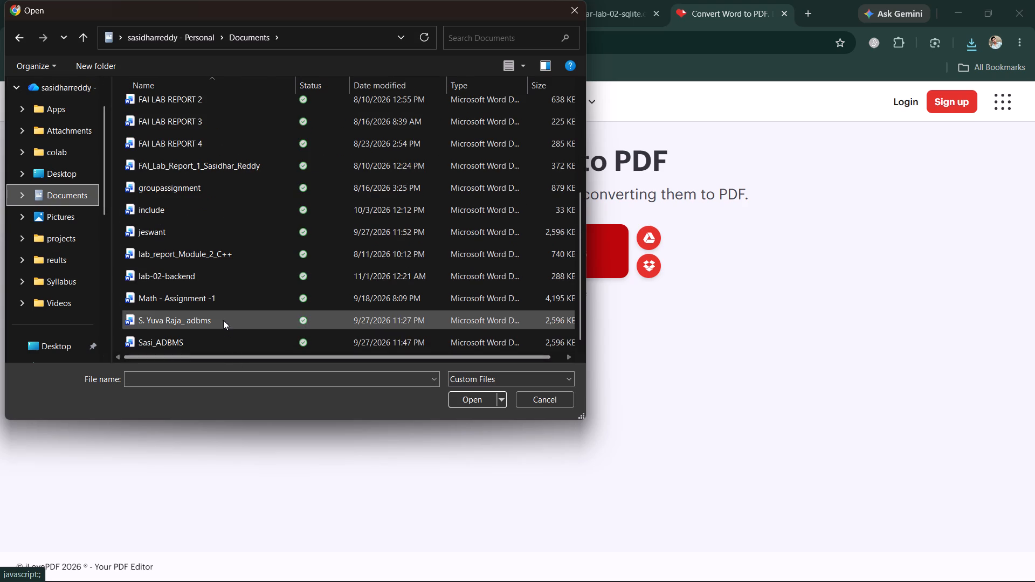
pyautogui.scroll(1, 208, 254)
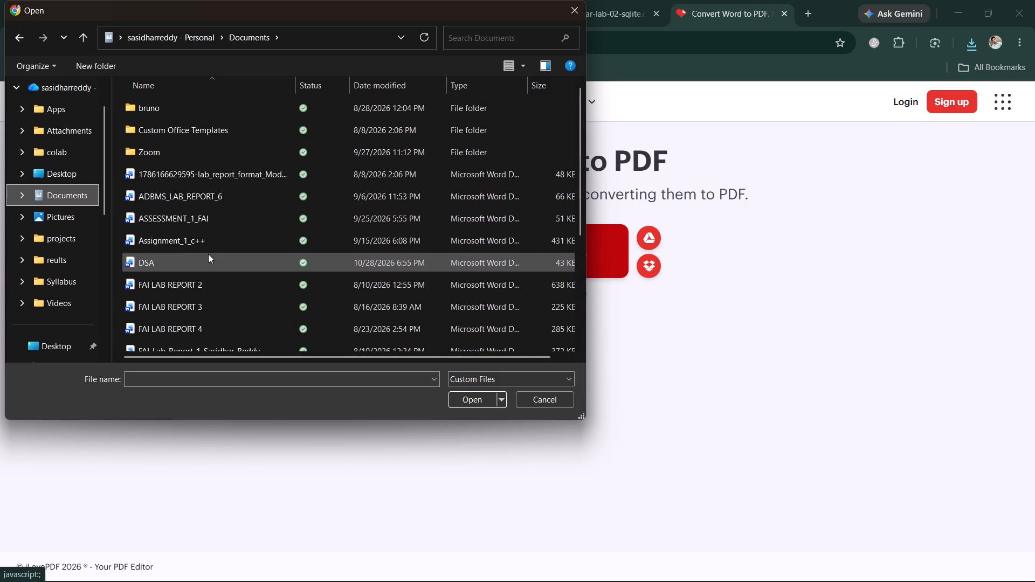
pyautogui.scroll(1, 208, 254)
pyautogui.scroll(-2, 208, 254)
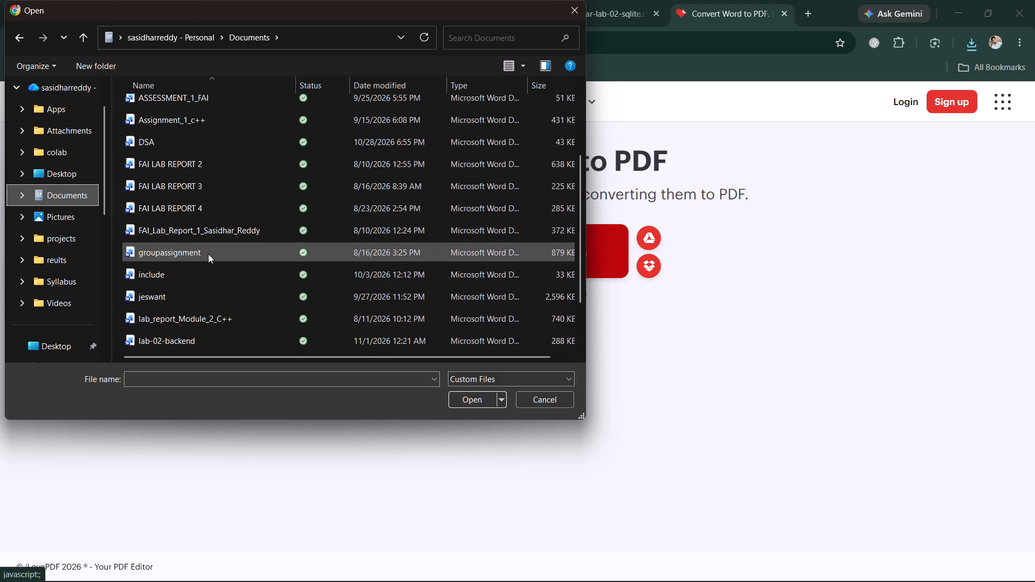
pyautogui.scroll(-2, 208, 254)
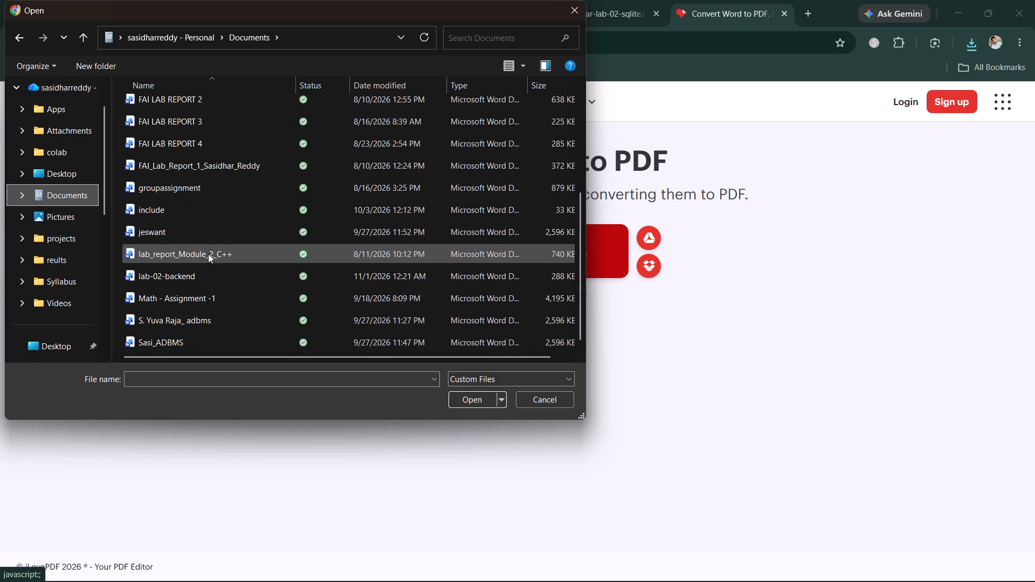
pyautogui.scroll(-2, 208, 254)
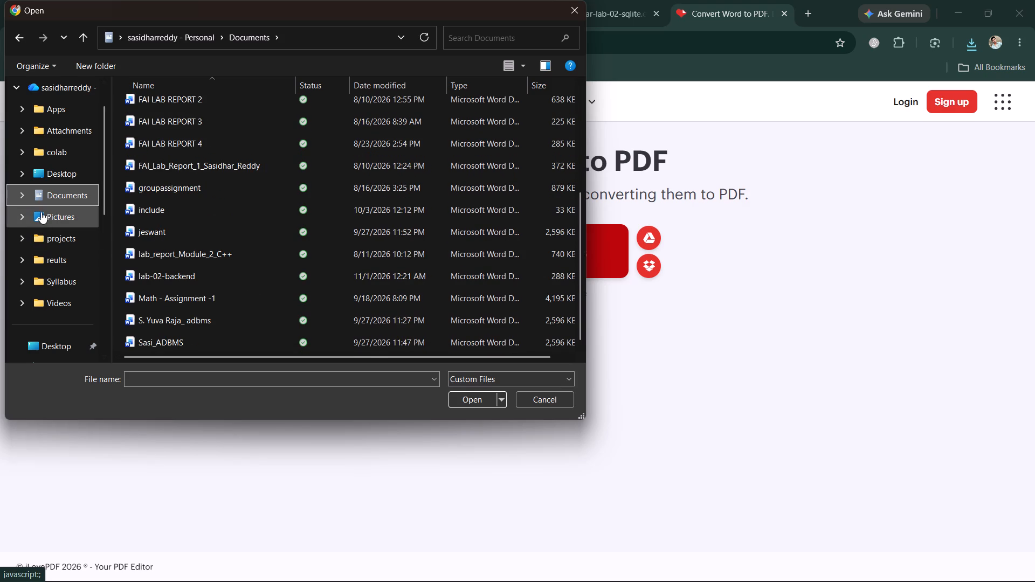
pyautogui.click(37, 183)
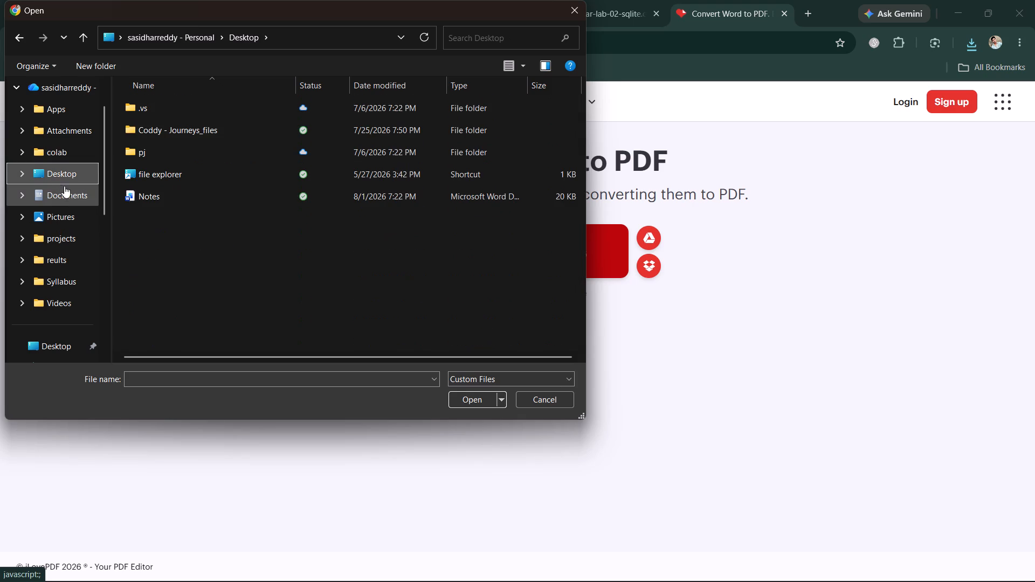
pyautogui.scroll(2, 73, 198)
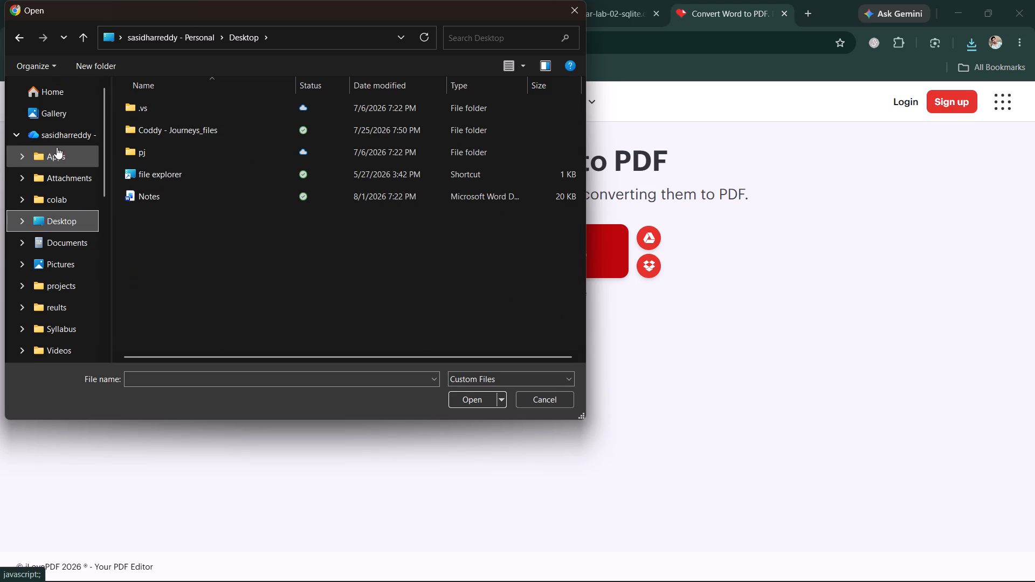
pyautogui.click(51, 133)
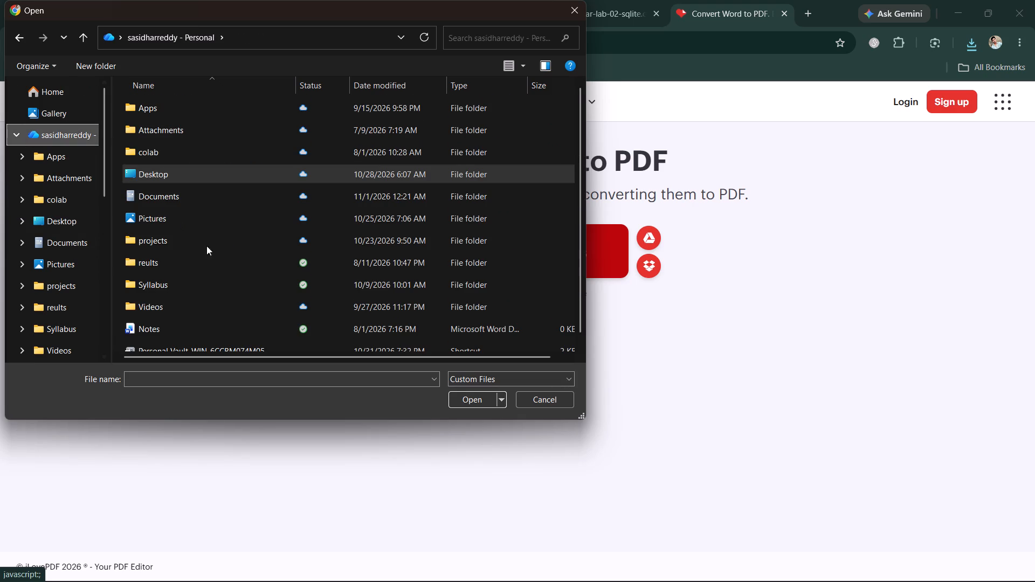
pyautogui.scroll(-3, 222, 264)
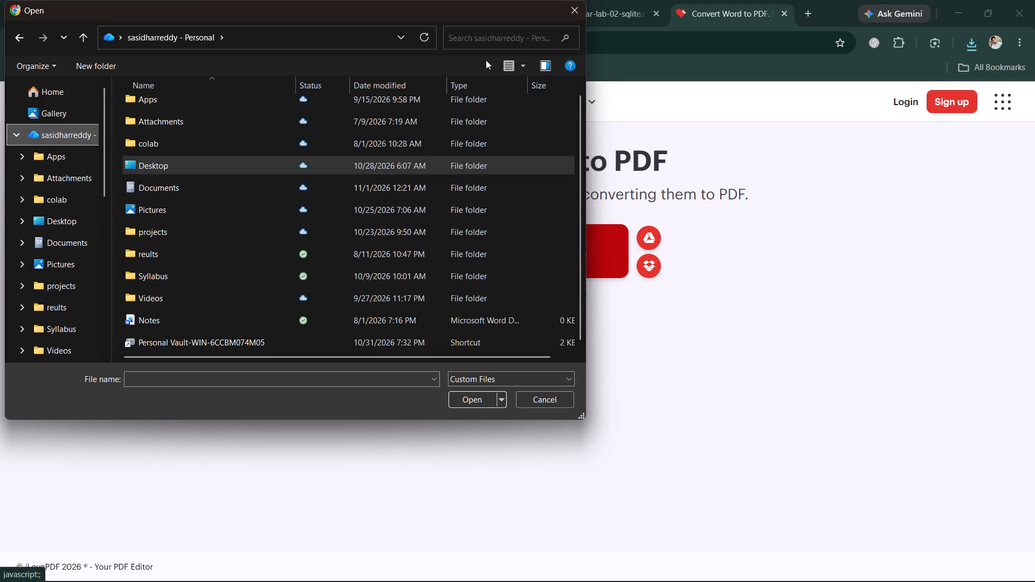
# Search the OneDrive folder for "back" and choose the lab-02-backend document for conversion.
pyautogui.click(474, 40)
pyautogui.write('ba')
pyautogui.press('c')
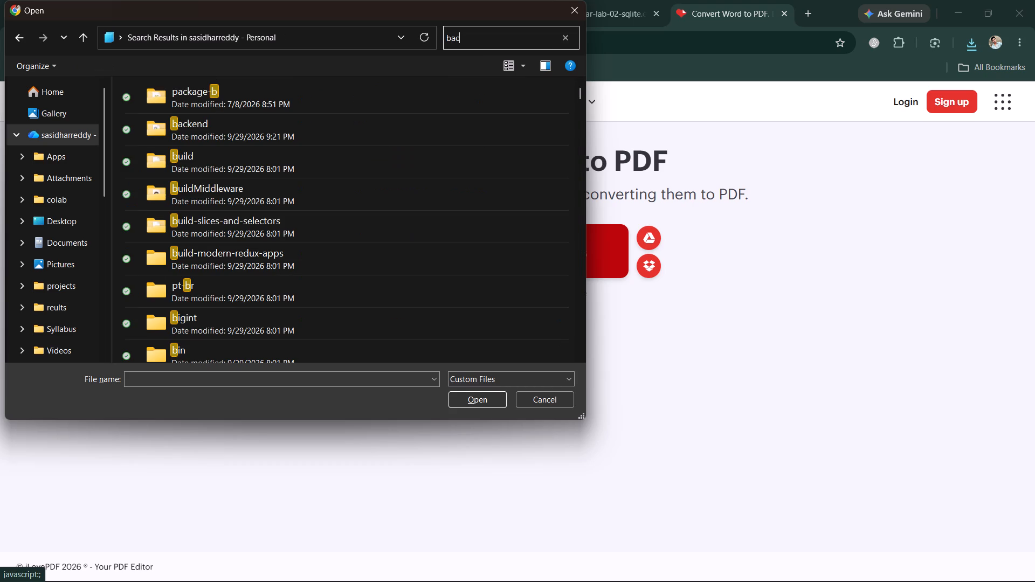
pyautogui.press('k')
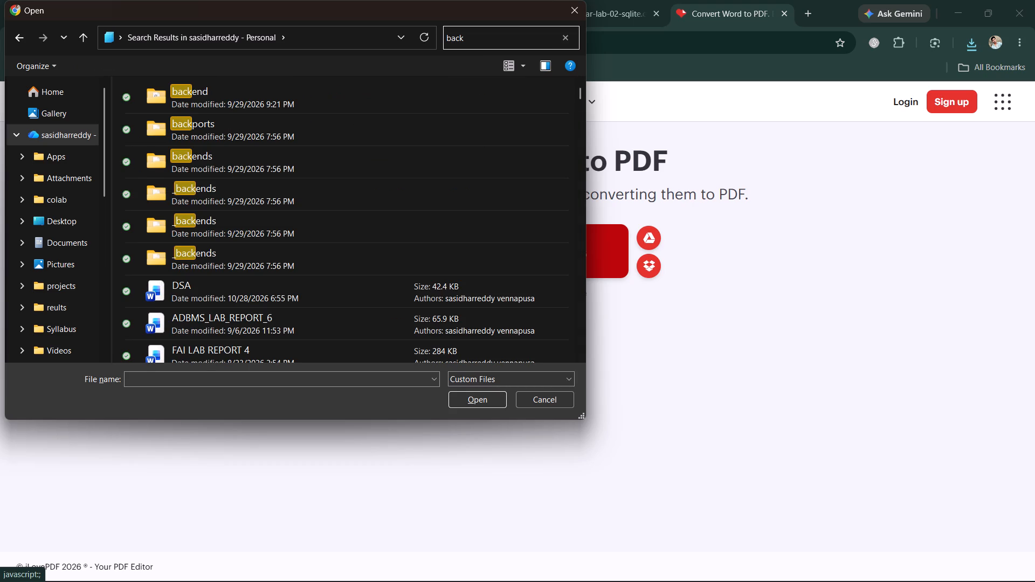
pyautogui.scroll(-1, 336, 188)
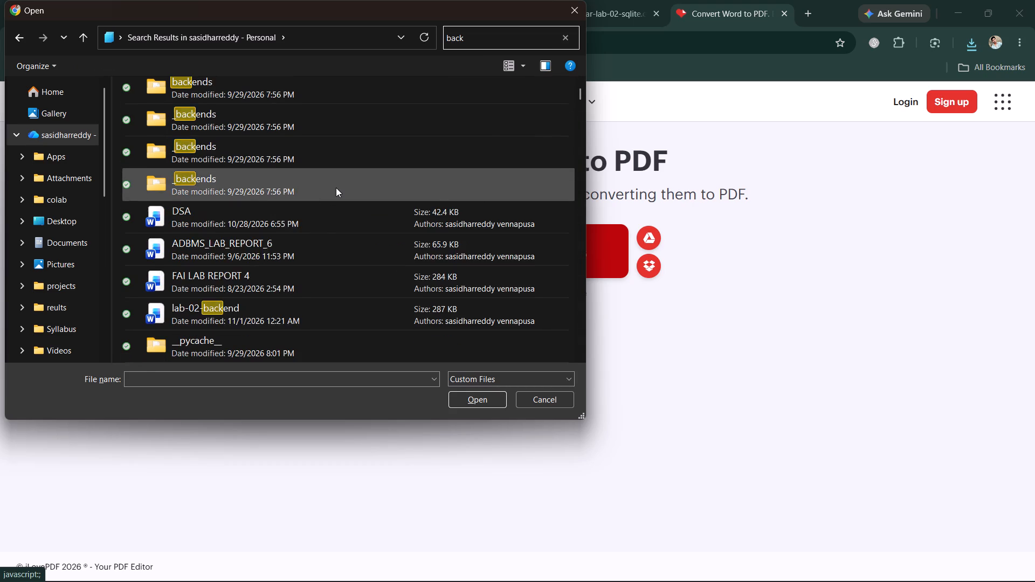
pyautogui.scroll(-2, 336, 188)
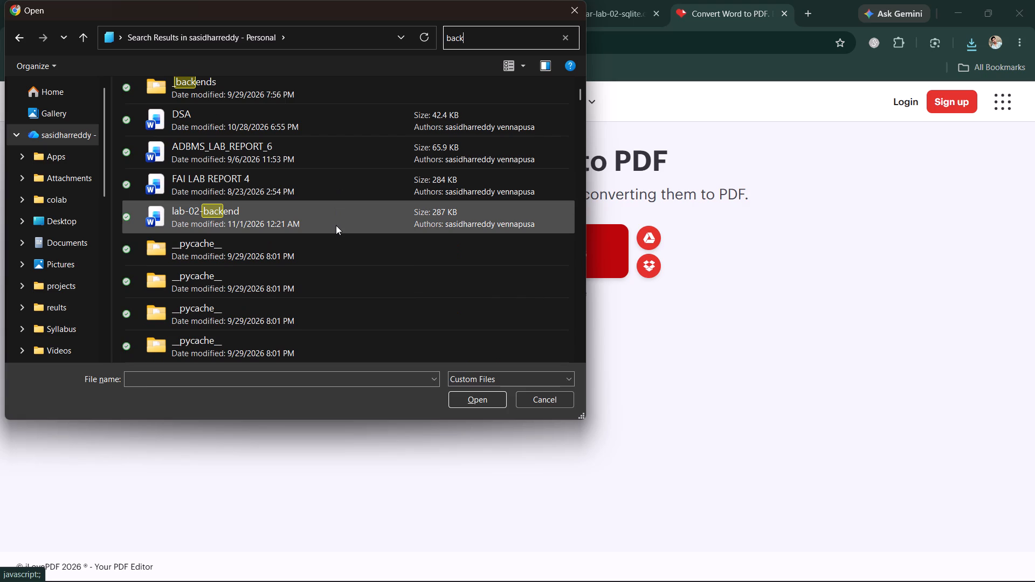
pyautogui.click(336, 225)
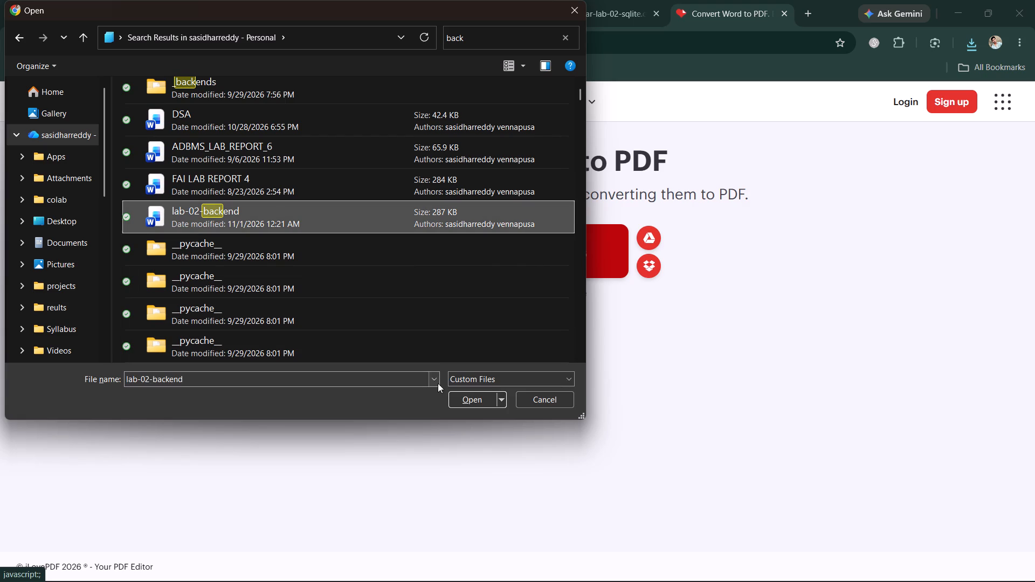
# Load the chosen lab-02-backend document, convert it to PDF and download the result.
pyautogui.click(468, 402)
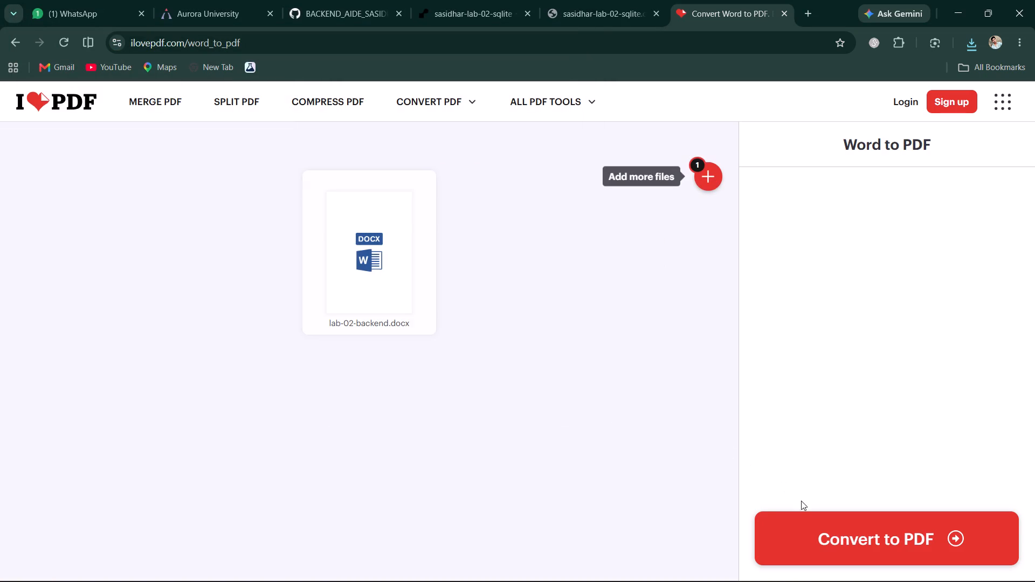
pyautogui.click(803, 525)
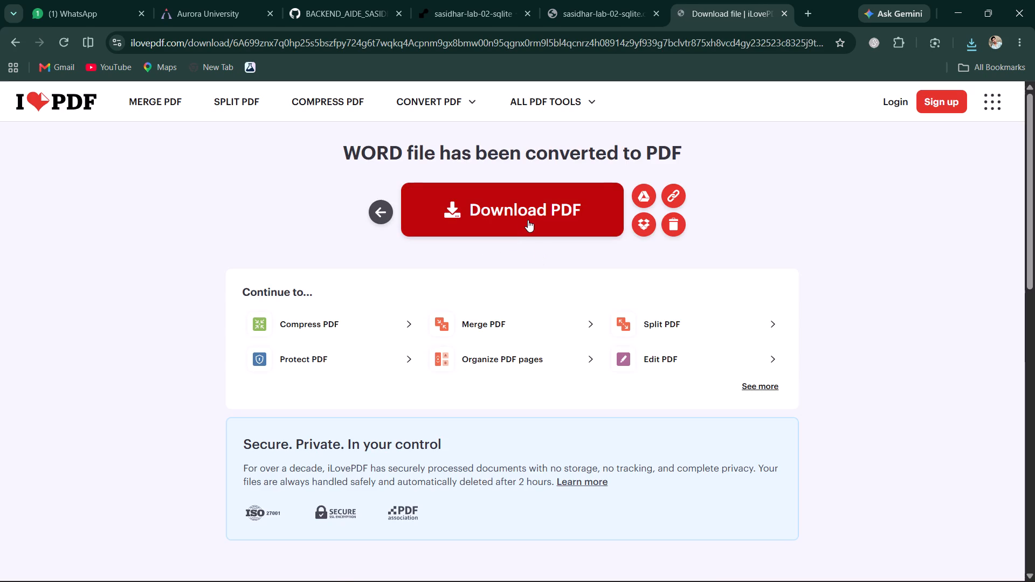
pyautogui.click(528, 218)
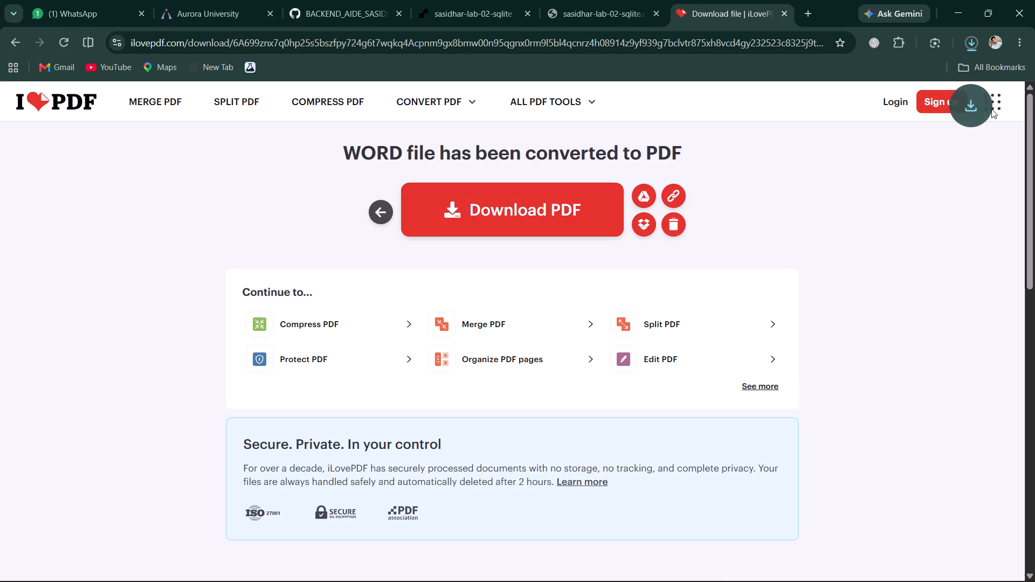